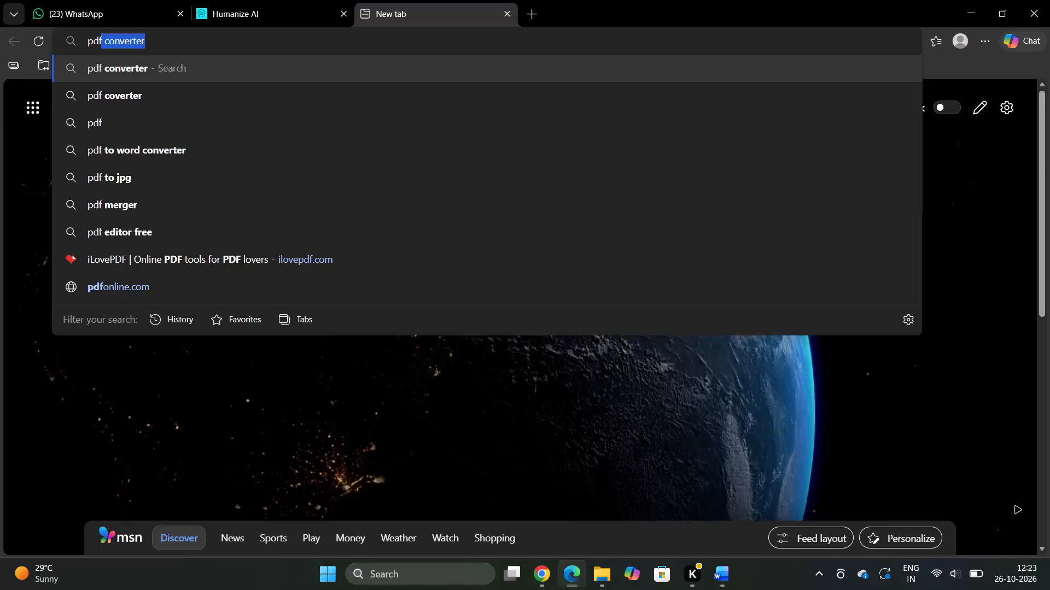
Search the web for "pdf express" and browse the results for the IEEE PDF eXpress site.
{"action": "key", "text": "space"}
{"action": "type", "text": "ex"}
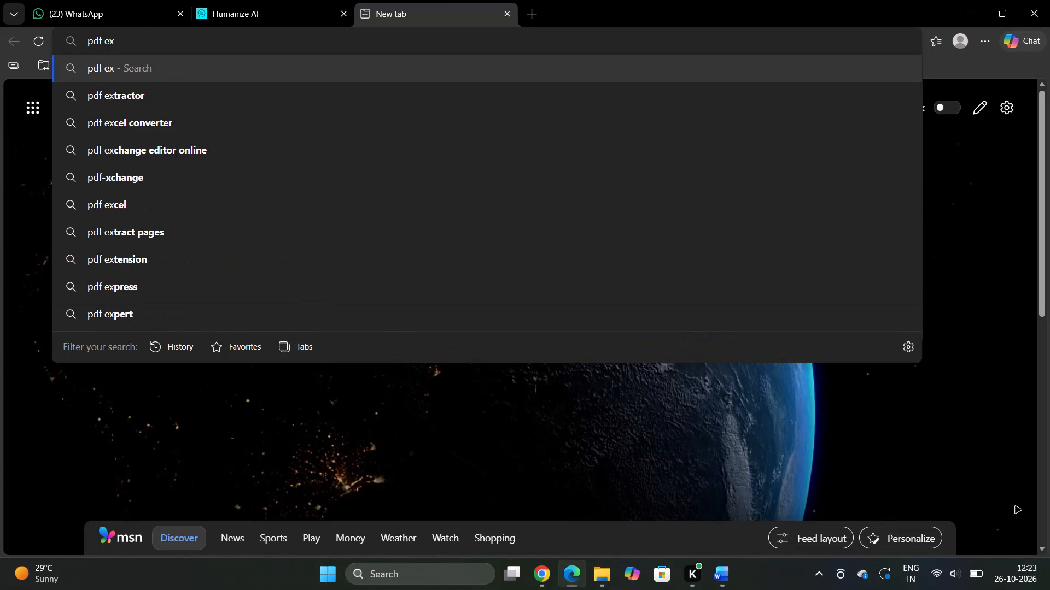
{"action": "type", "text": "press"}
{"action": "key", "text": "Return"}
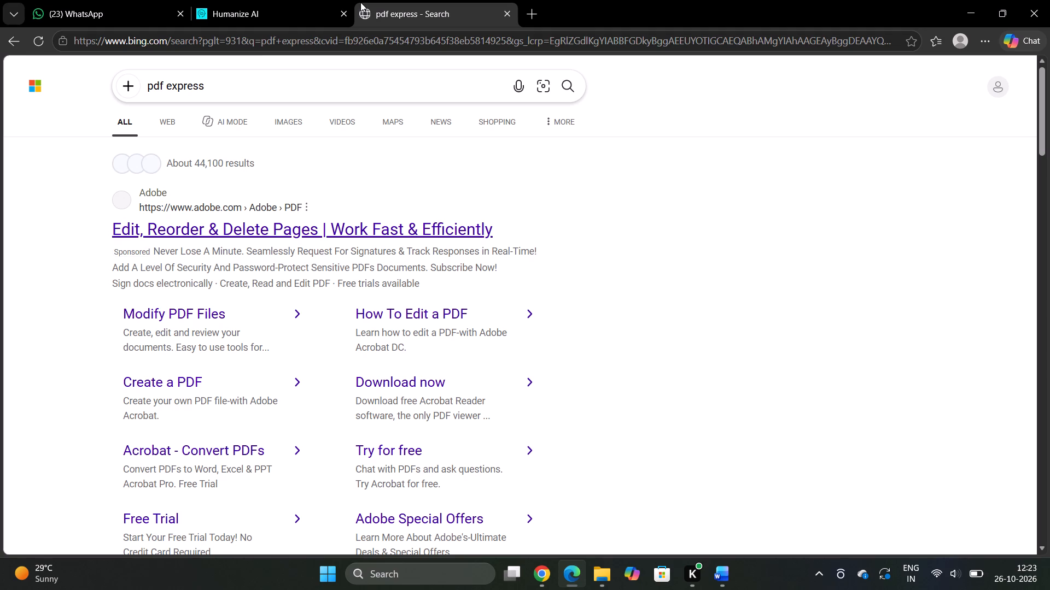
{"action": "scroll", "coordinate": [335, 209], "scroll_direction": "down", "scroll_amount": 4}
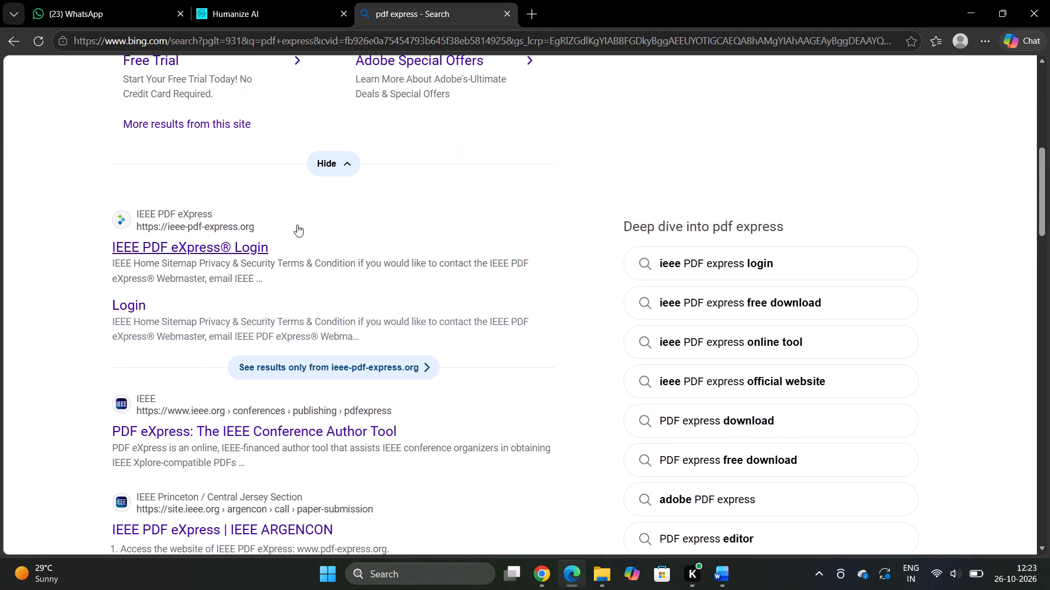
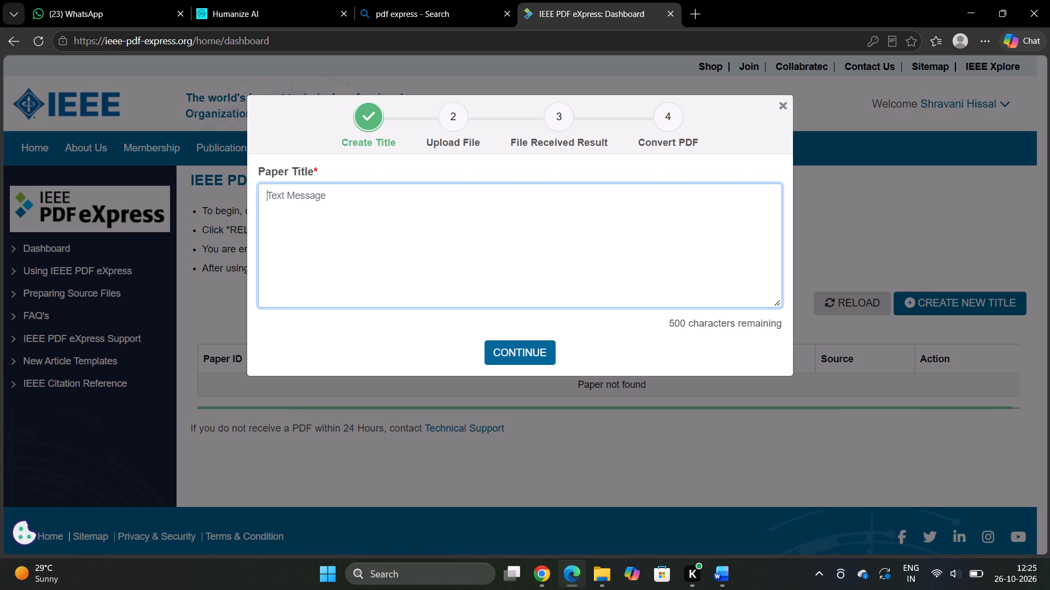
Title the new paper "A Data-Driven Digital Twin Framework for Predictive Human-Wildlife Conflict Mitigation: A Case Study of Bandipur National Park, Karnataka" and continue to file upload.
{"action": "key", "text": "ctrl+v"}
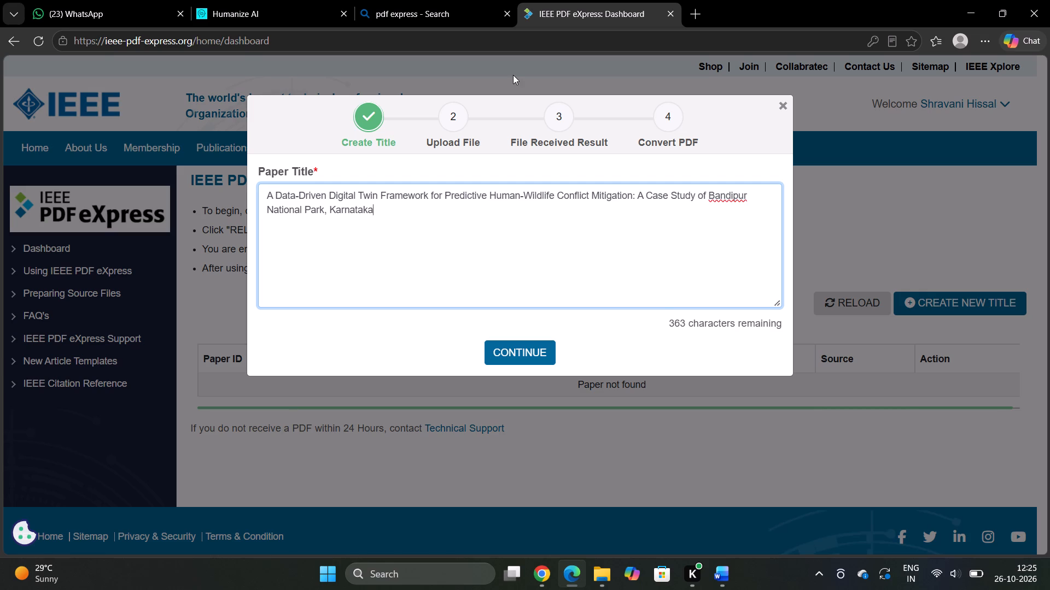
{"action": "left_click", "coordinate": [507, 359]}
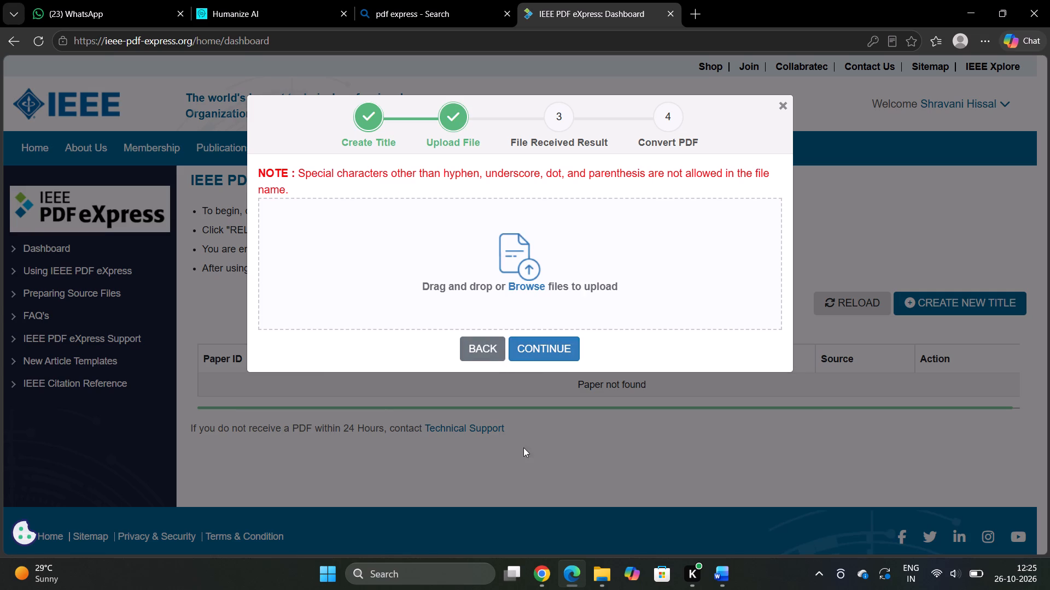
Look for the paper file to upload, checking the upload file chooser and a refreshed Downloads folder in File Explorer.
{"action": "left_click", "coordinate": [511, 269]}
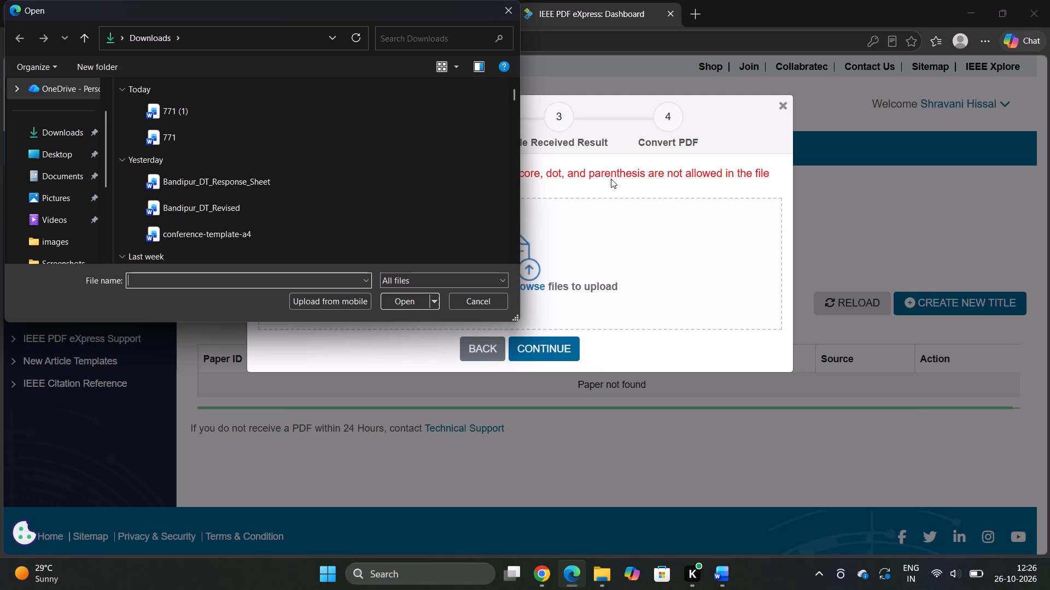
{"action": "left_click", "coordinate": [501, 10]}
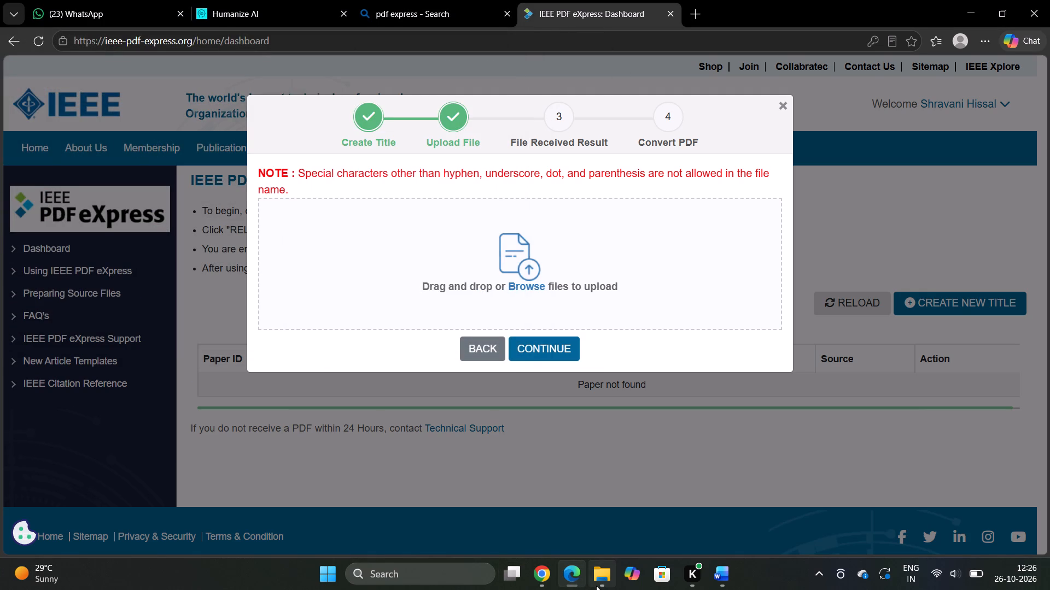
{"action": "left_click", "coordinate": [596, 586]}
{"action": "left_click", "coordinate": [69, 195]}
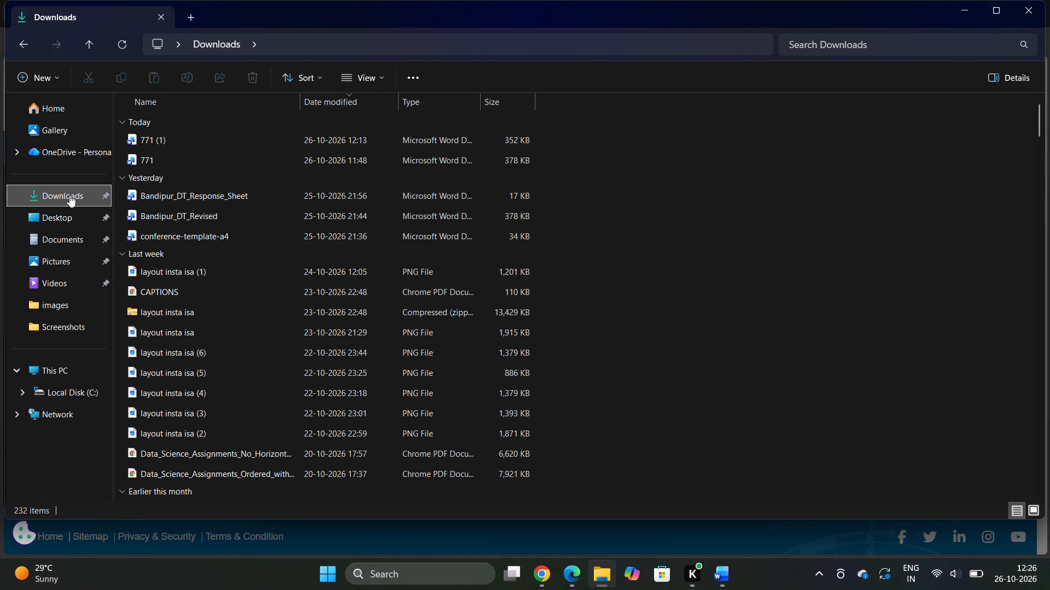
{"action": "left_click", "coordinate": [69, 195]}
{"action": "left_click", "coordinate": [118, 48]}
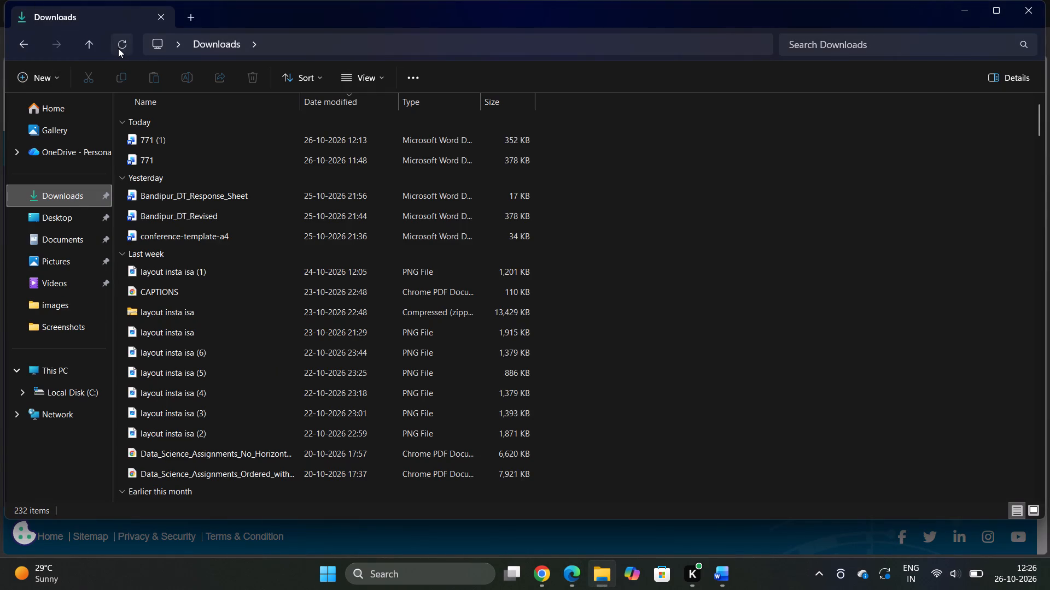
{"action": "left_click", "coordinate": [118, 48]}
{"action": "left_click", "coordinate": [118, 48]}
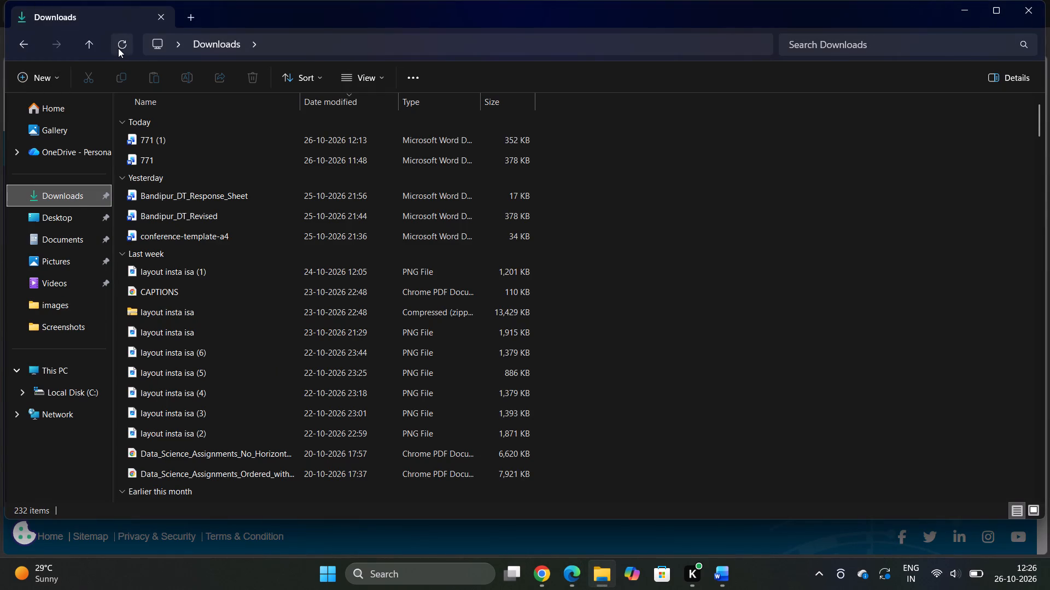
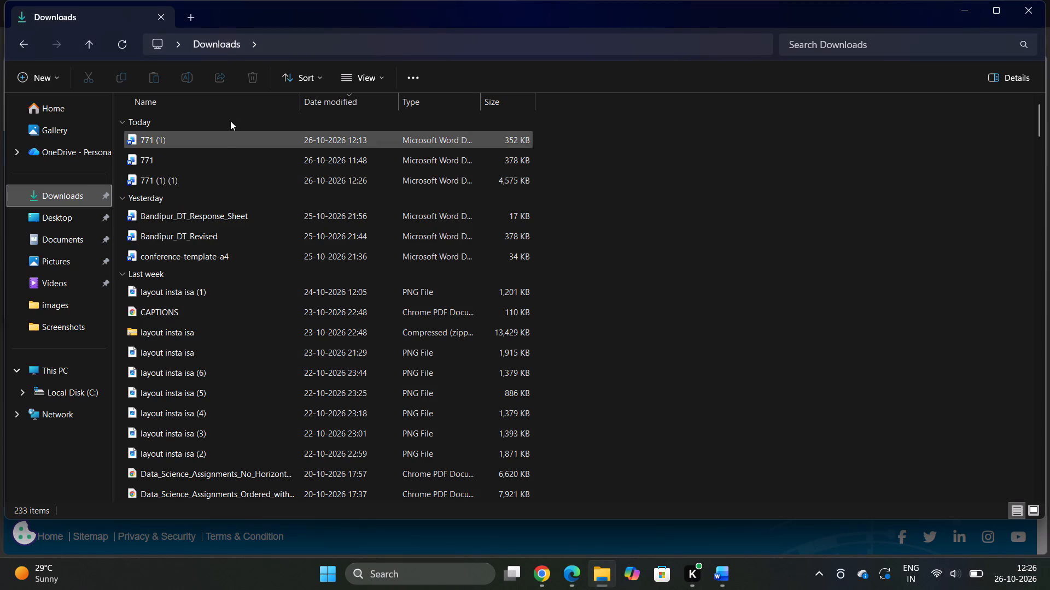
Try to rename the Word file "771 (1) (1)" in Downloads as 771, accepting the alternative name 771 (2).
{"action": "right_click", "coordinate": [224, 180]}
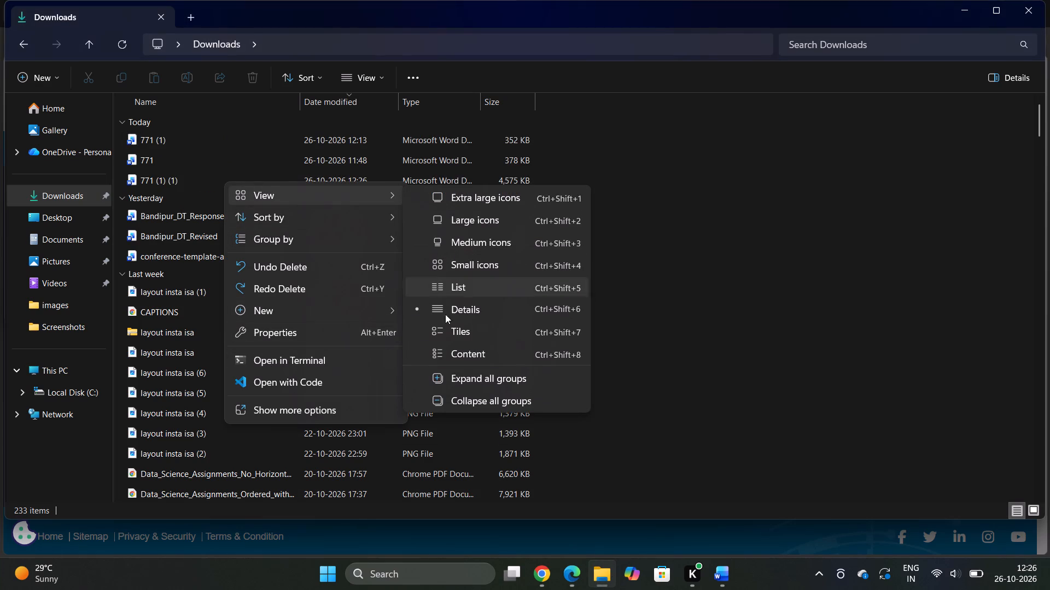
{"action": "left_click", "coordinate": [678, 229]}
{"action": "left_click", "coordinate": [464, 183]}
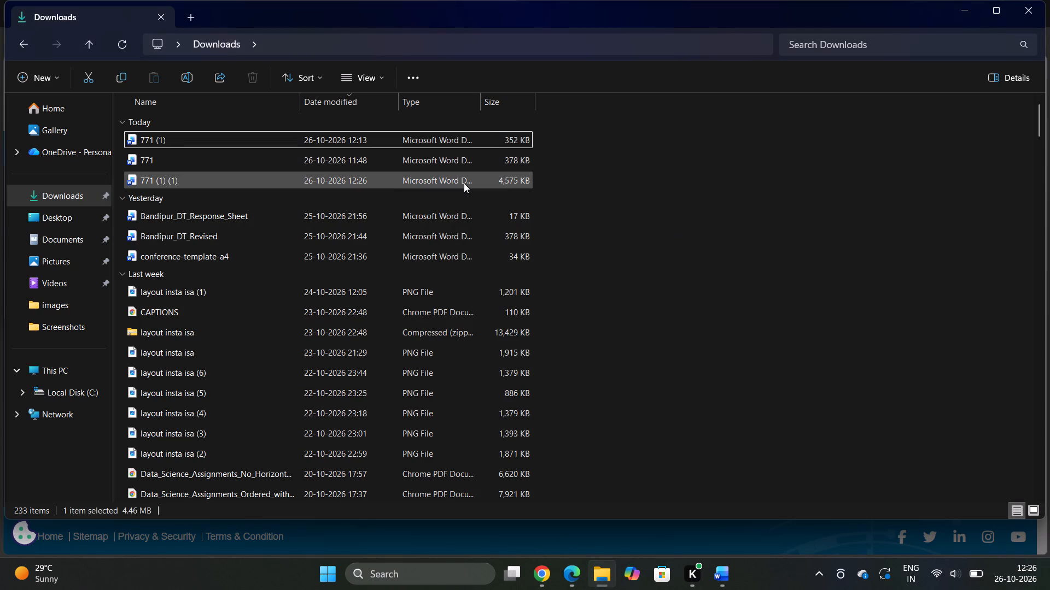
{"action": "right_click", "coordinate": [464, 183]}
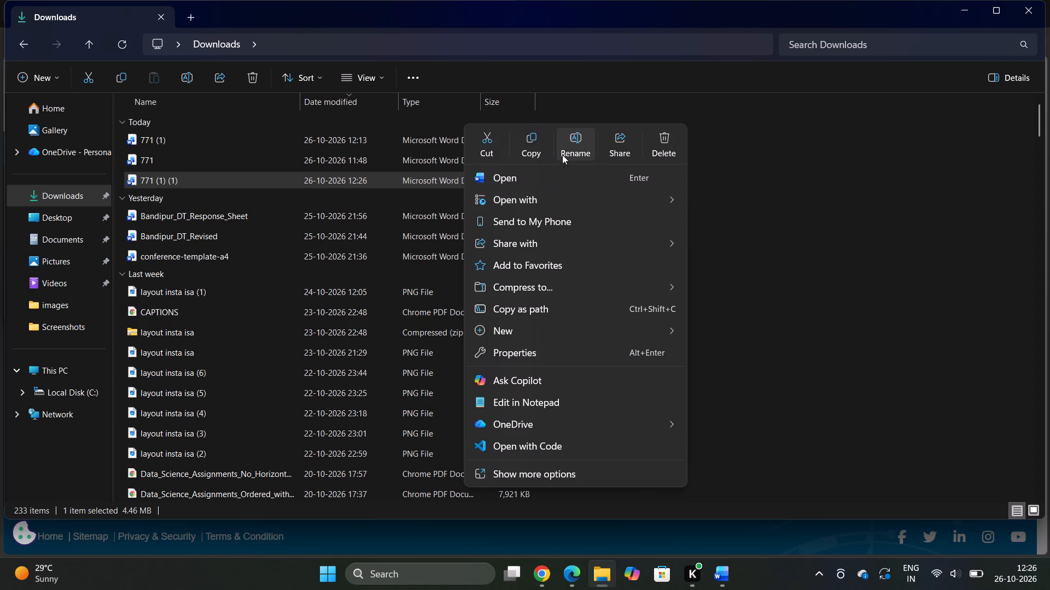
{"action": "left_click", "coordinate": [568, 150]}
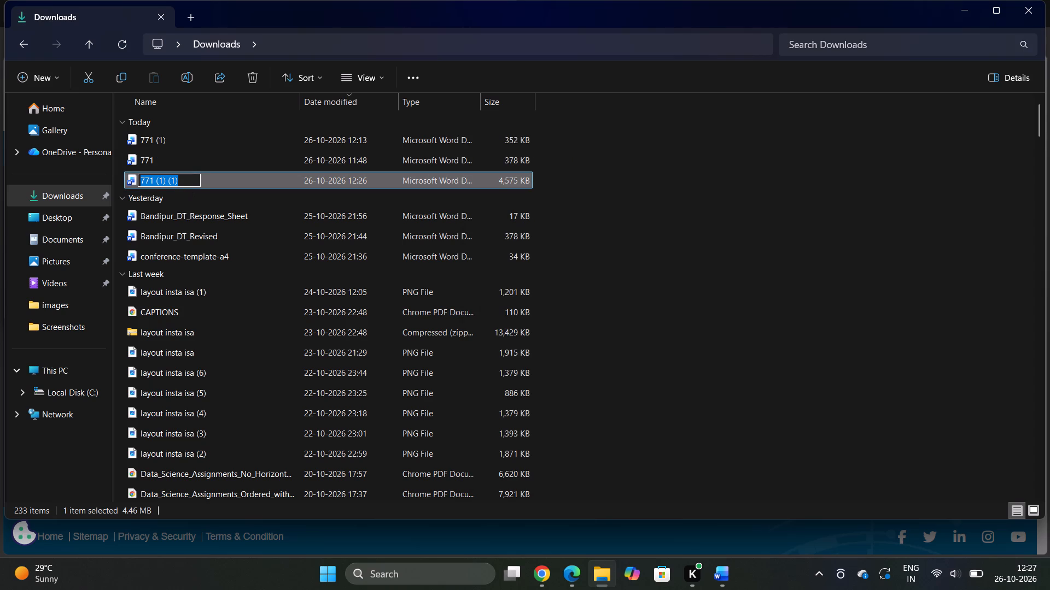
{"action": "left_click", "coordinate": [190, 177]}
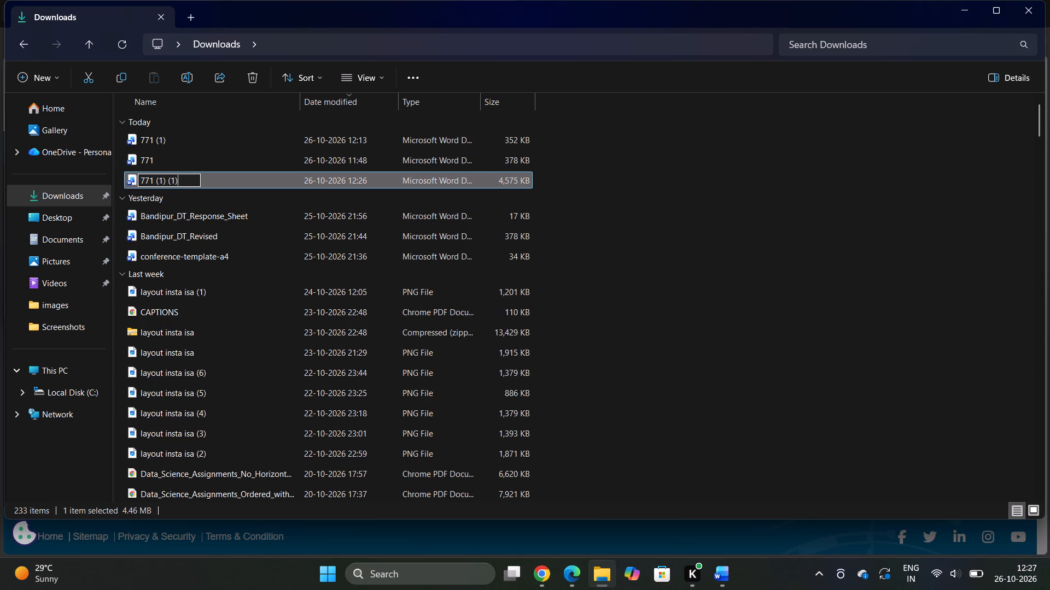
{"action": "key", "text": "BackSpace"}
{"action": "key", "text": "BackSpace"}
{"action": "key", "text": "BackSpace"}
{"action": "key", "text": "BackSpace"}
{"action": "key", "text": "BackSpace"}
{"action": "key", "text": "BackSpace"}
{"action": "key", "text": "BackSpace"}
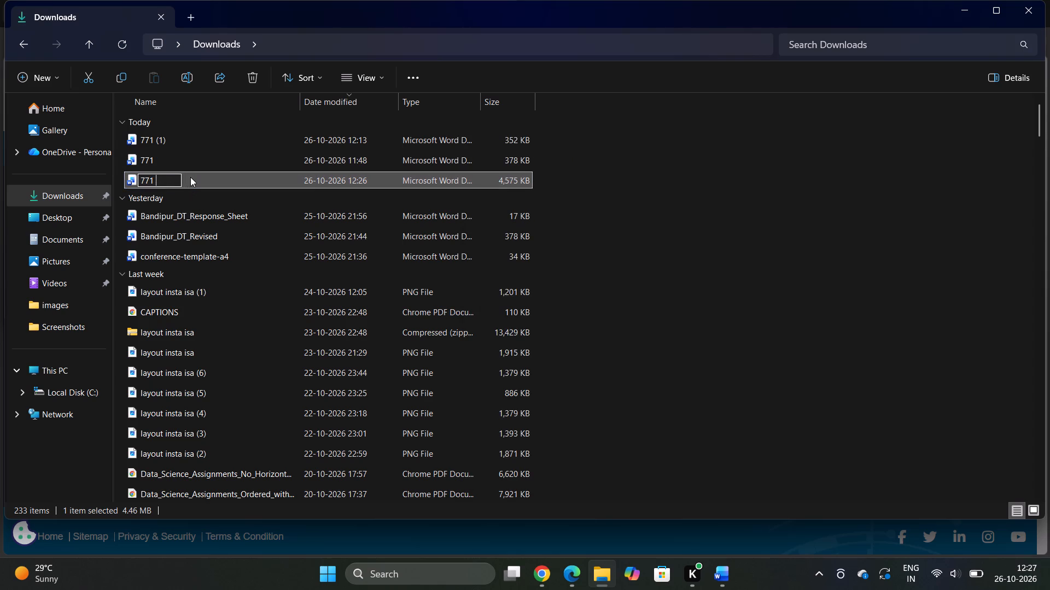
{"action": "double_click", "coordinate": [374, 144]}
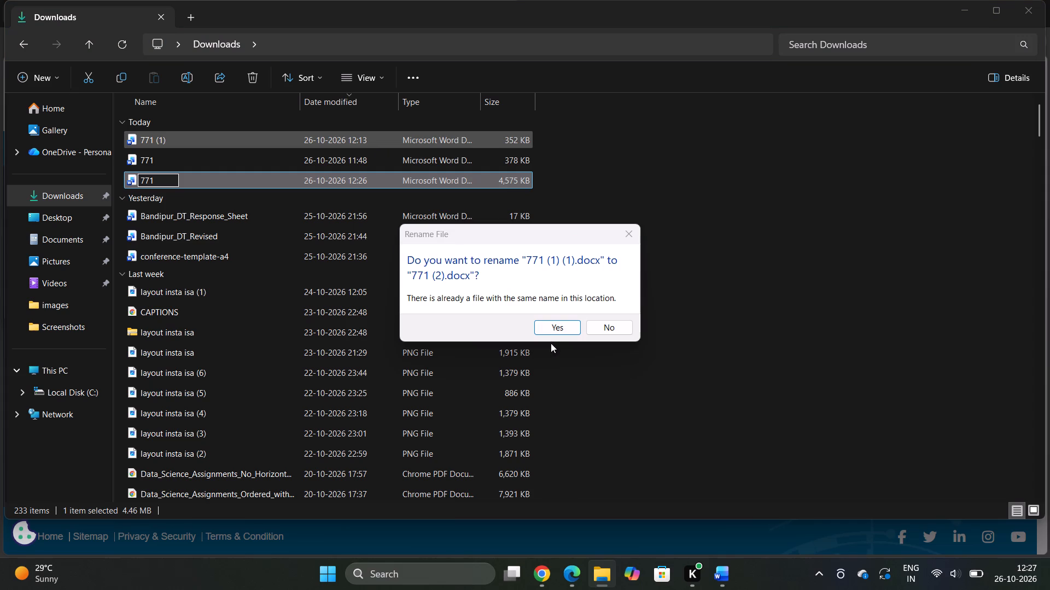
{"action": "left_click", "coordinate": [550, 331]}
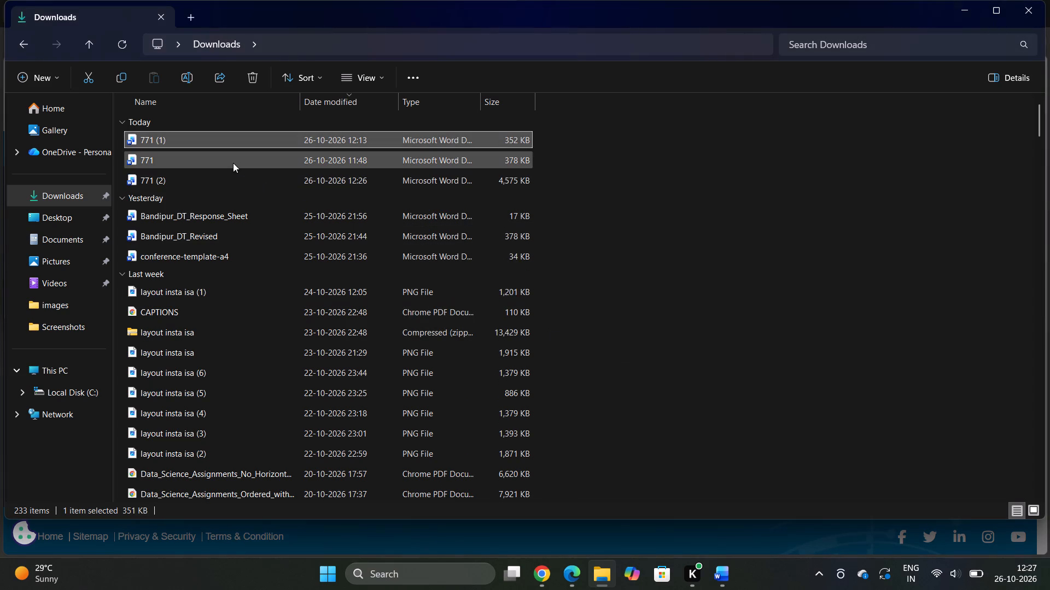
Delete the older Word files "771" and "771 (1)" from the Downloads folder.
{"action": "left_click", "coordinate": [233, 163]}
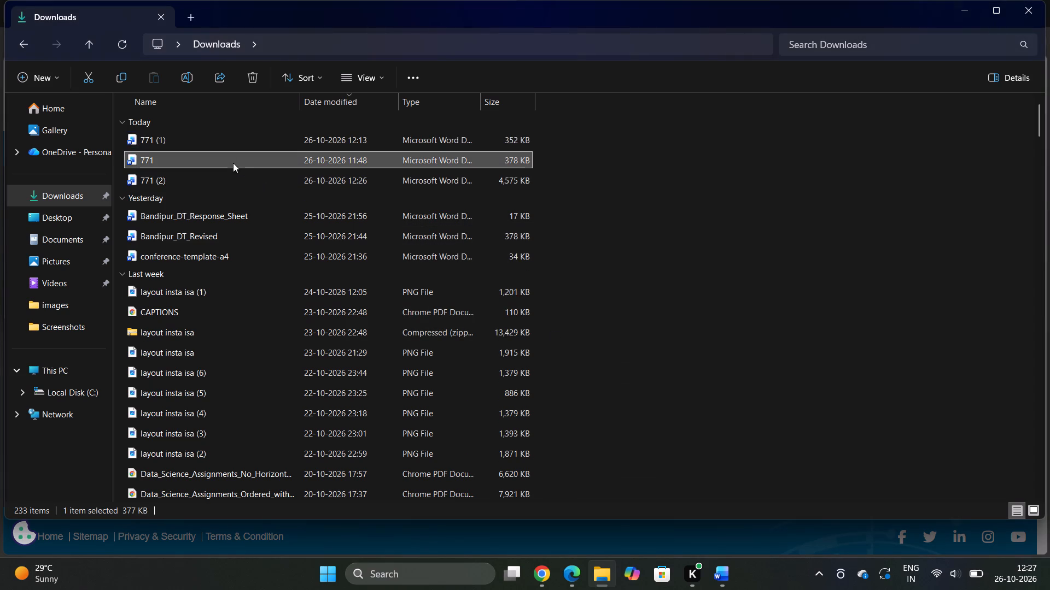
{"action": "key", "text": "Delete"}
{"action": "left_click", "coordinate": [218, 139]}
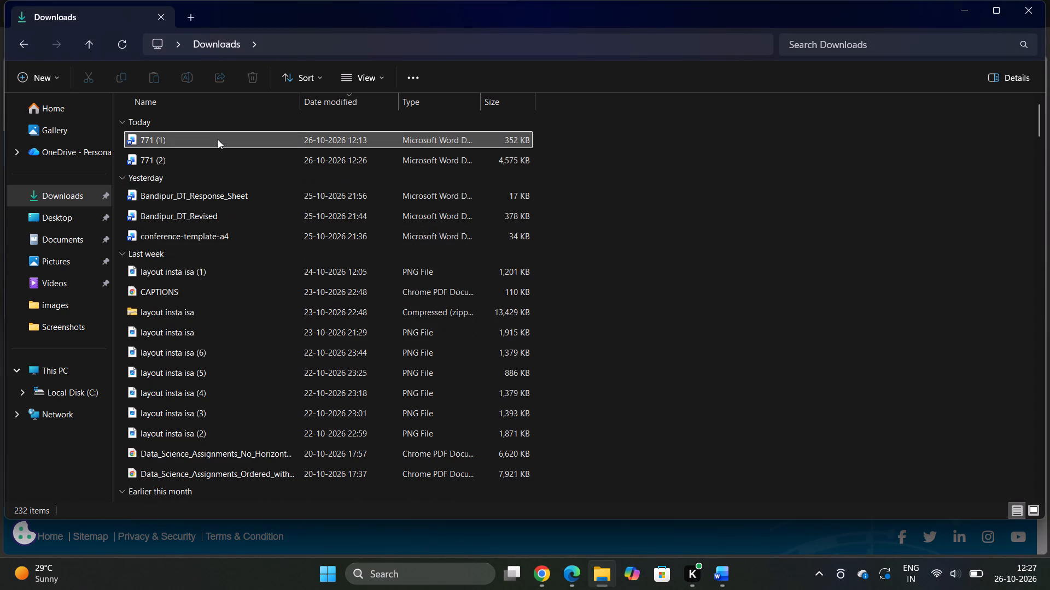
{"action": "key", "text": "Delete"}
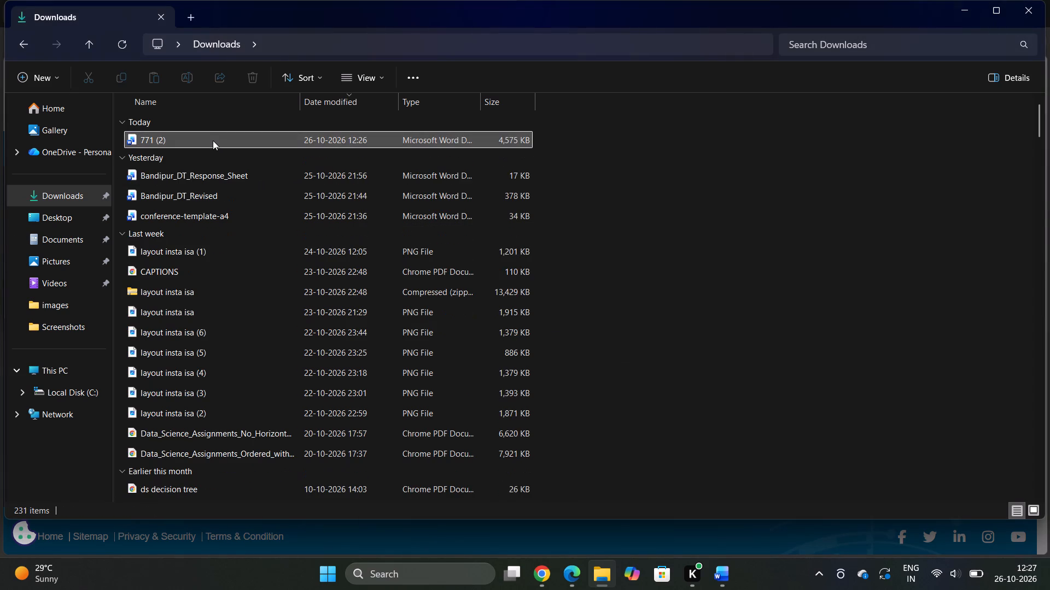
Rename the remaining Word file "771 (2)" in Downloads as 771.
{"action": "right_click", "coordinate": [213, 140]}
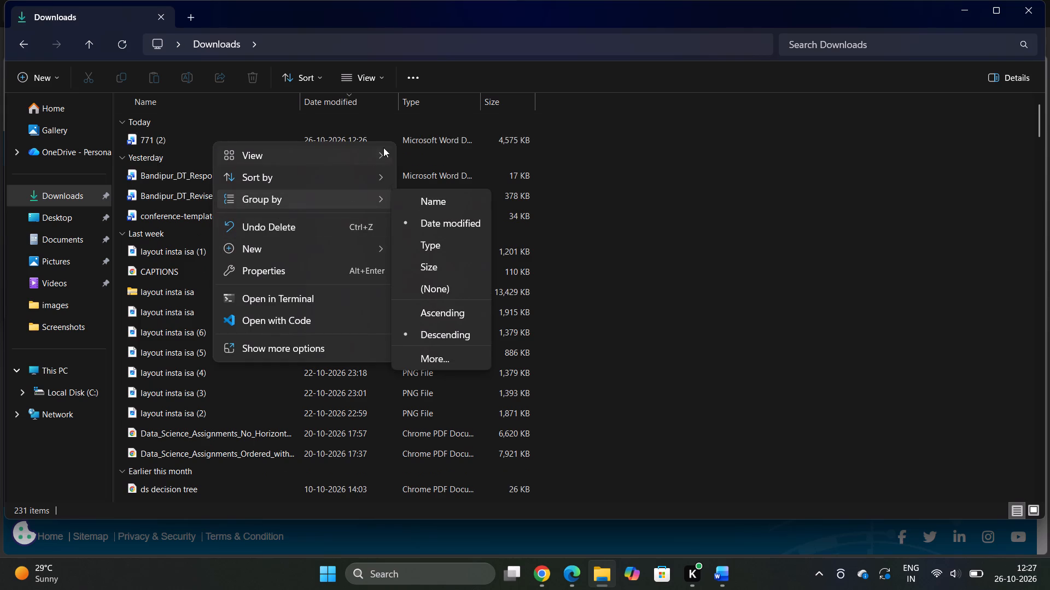
{"action": "left_click", "coordinate": [192, 113]}
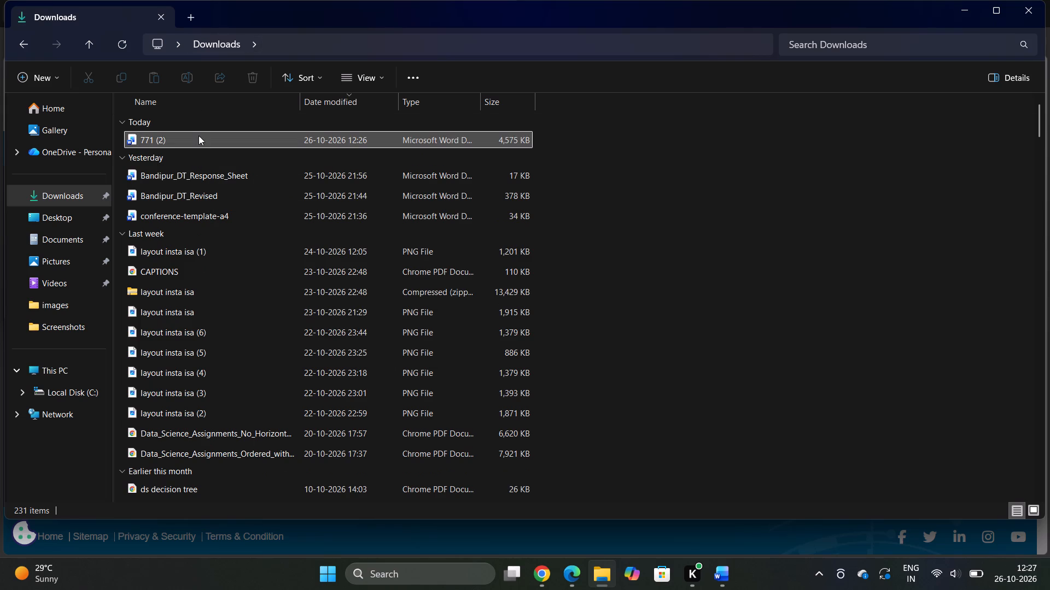
{"action": "left_click", "coordinate": [199, 135]}
{"action": "right_click", "coordinate": [199, 135]}
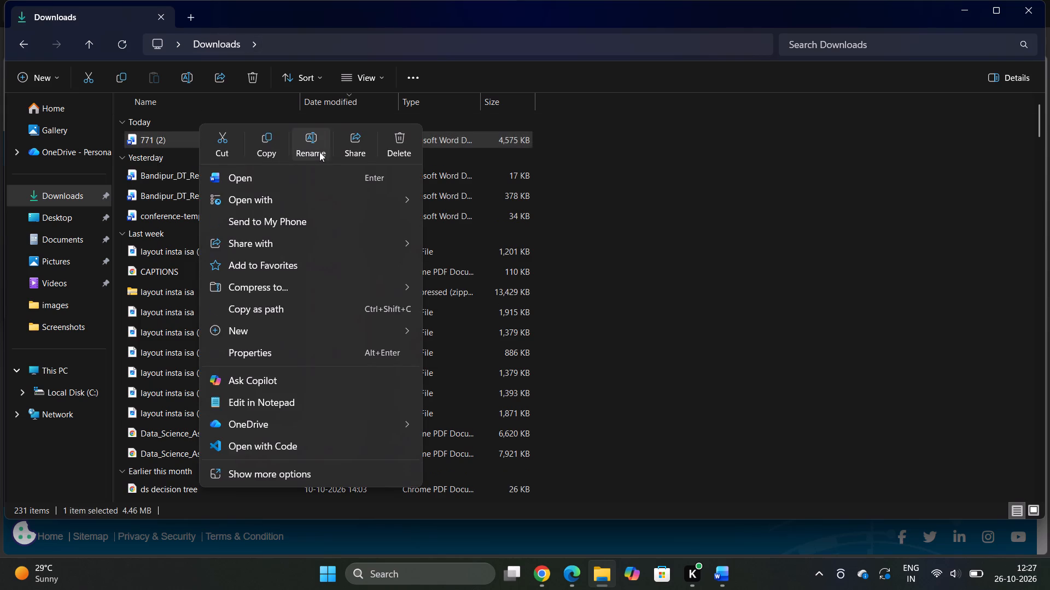
{"action": "left_click", "coordinate": [319, 152]}
{"action": "left_click", "coordinate": [168, 144]}
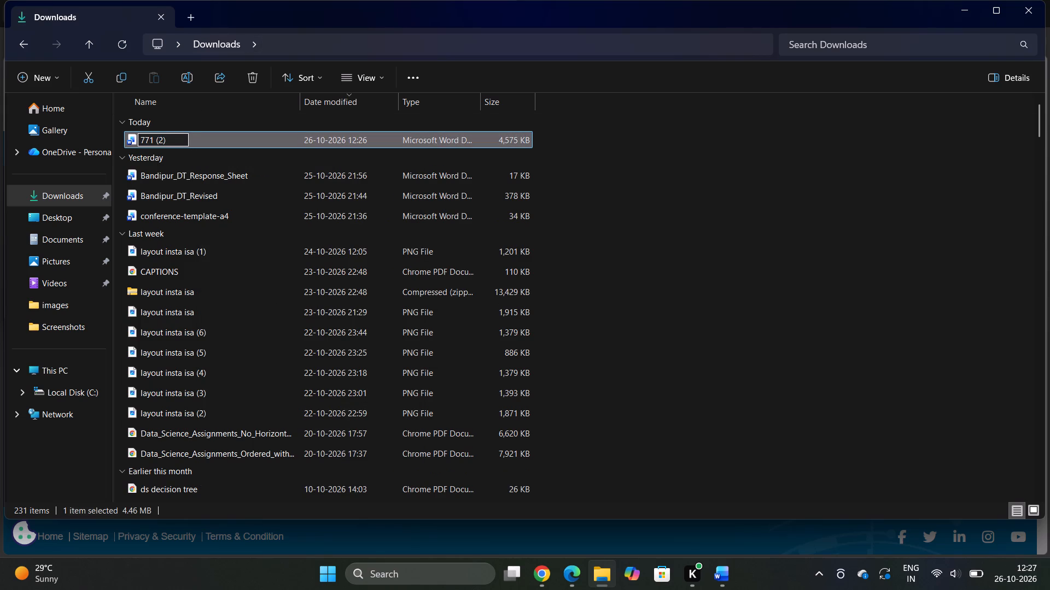
{"action": "key", "text": "BackSpace"}
{"action": "key", "text": "BackSpace"}
{"action": "key", "text": "BackSpace"}
{"action": "key", "text": "Return"}
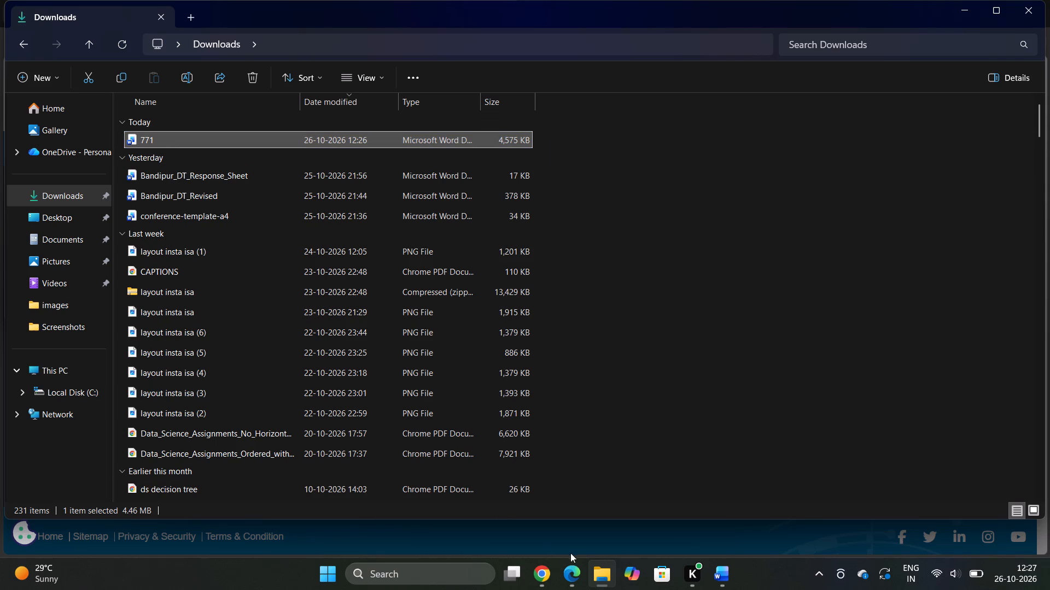
Switch back to IEEE PDF eXpress in Edge and upload the Word file 771 from Downloads as the paper's source.
{"action": "left_click", "coordinate": [573, 573]}
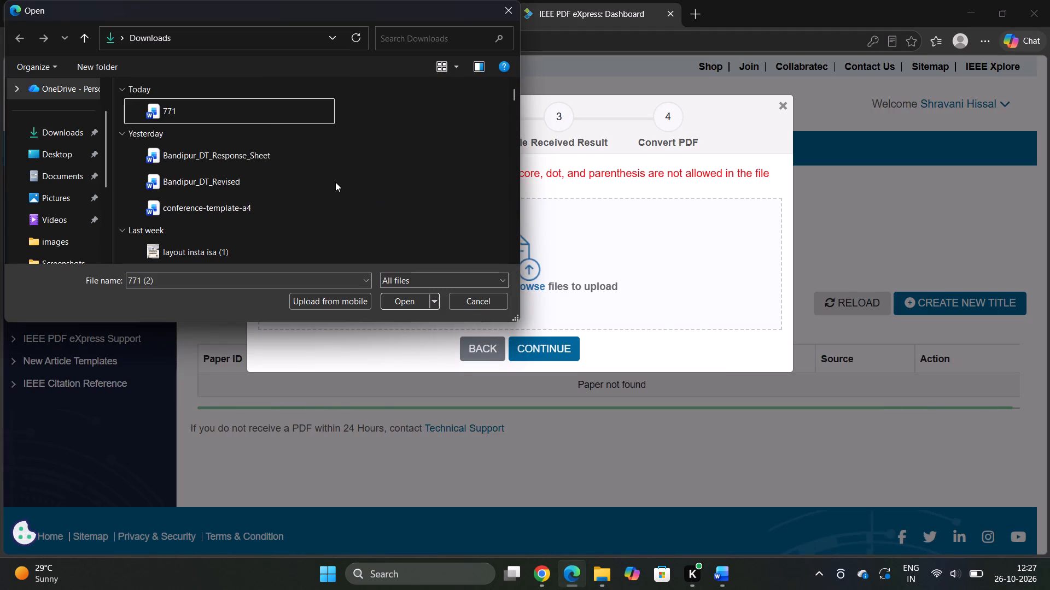
{"action": "left_click", "coordinate": [259, 109]}
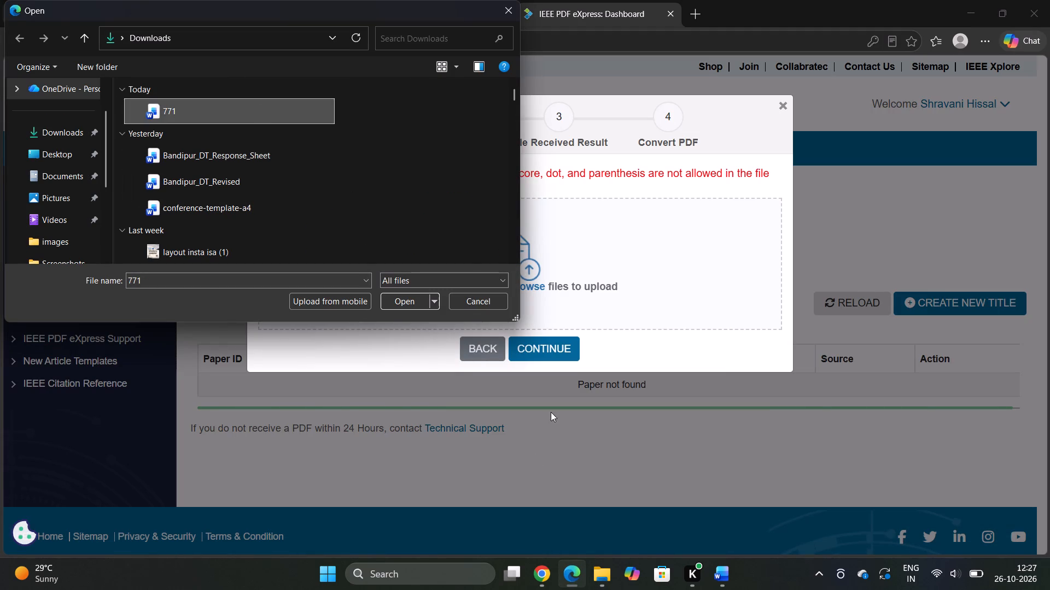
{"action": "left_click", "coordinate": [404, 303]}
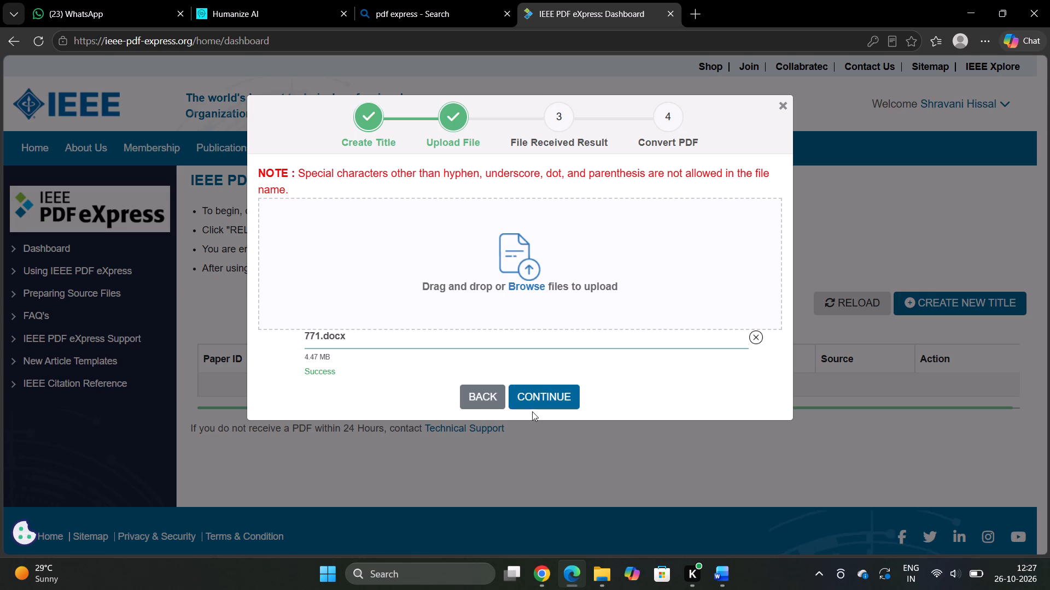
Submit the uploaded 771.docx and continue past its file details to start the PDF conversion.
{"action": "left_click", "coordinate": [548, 392]}
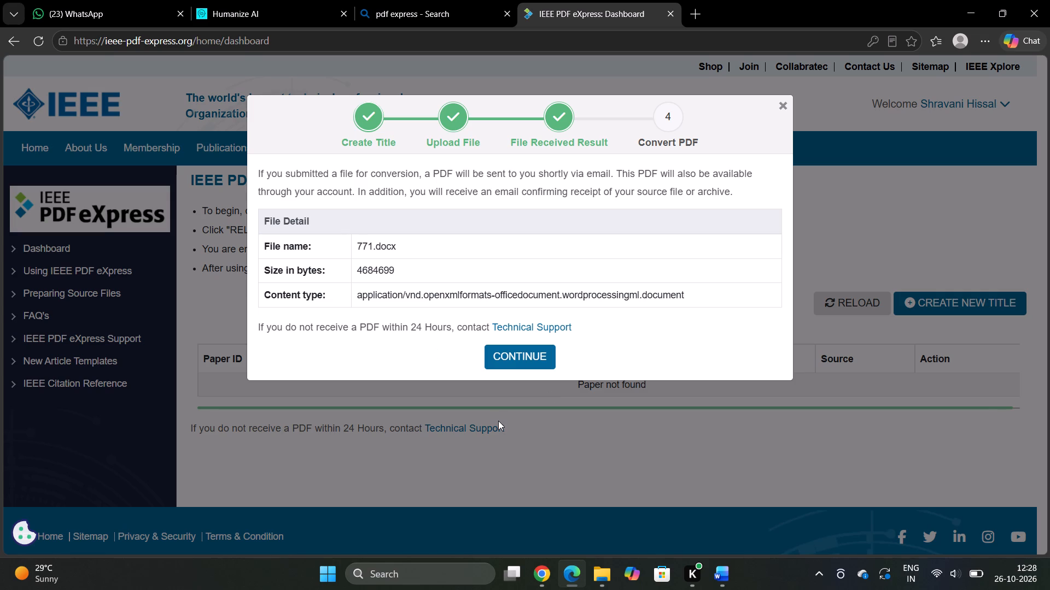
{"action": "left_click", "coordinate": [545, 356]}
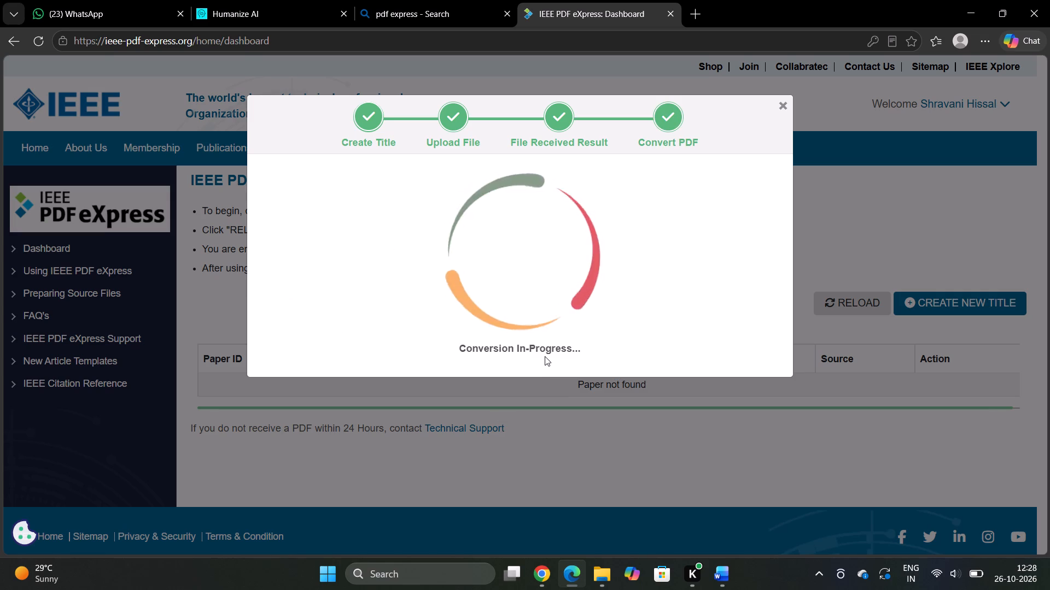
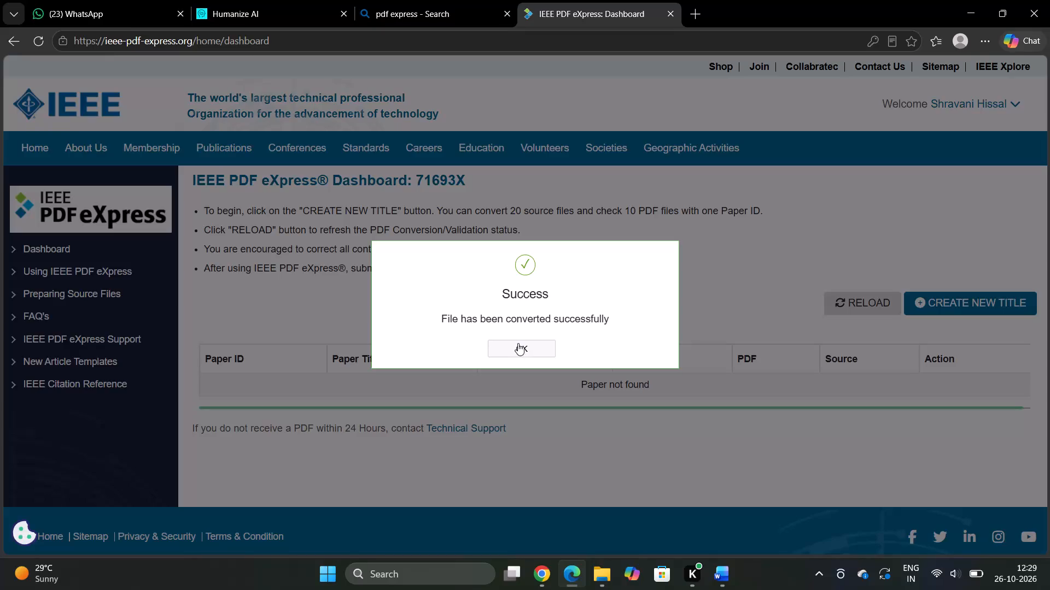
Dismiss the conversion notice and approve the converted PDF of the Bandipur digital twin paper.
{"action": "left_click", "coordinate": [518, 343]}
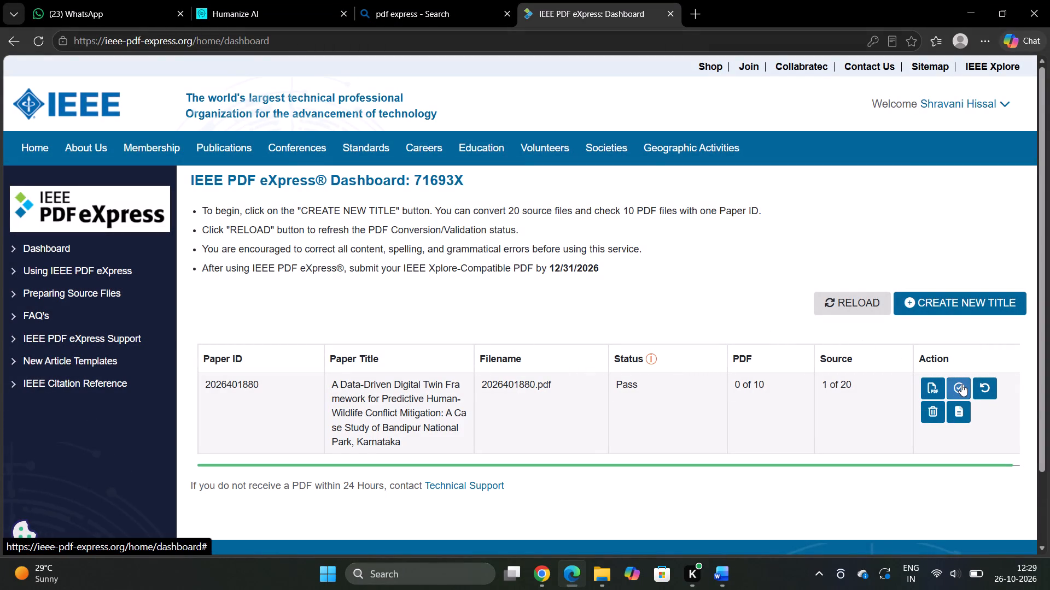
{"action": "left_click", "coordinate": [962, 384]}
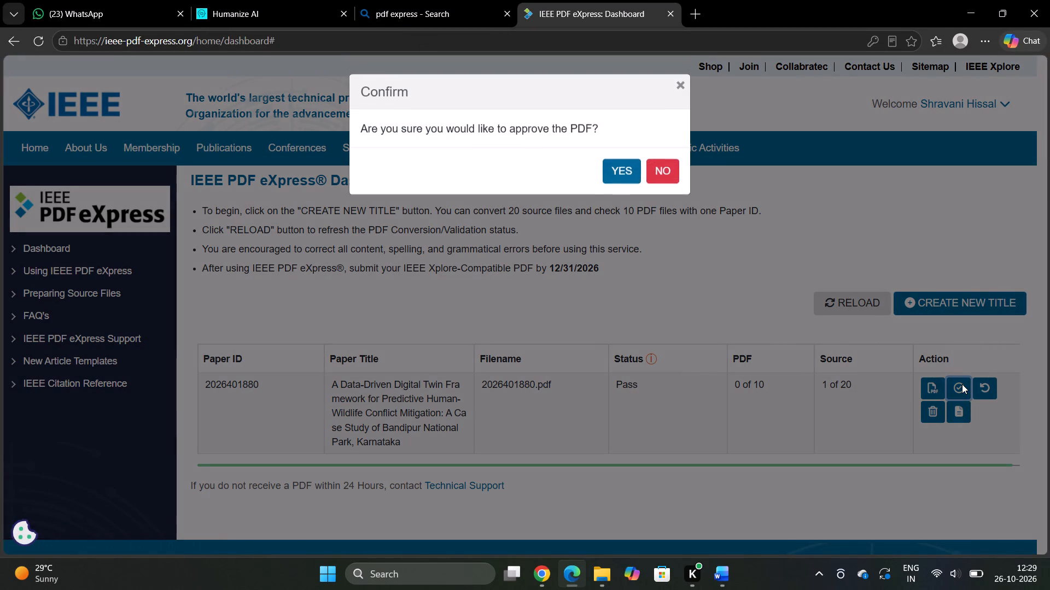
{"action": "left_click", "coordinate": [606, 159]}
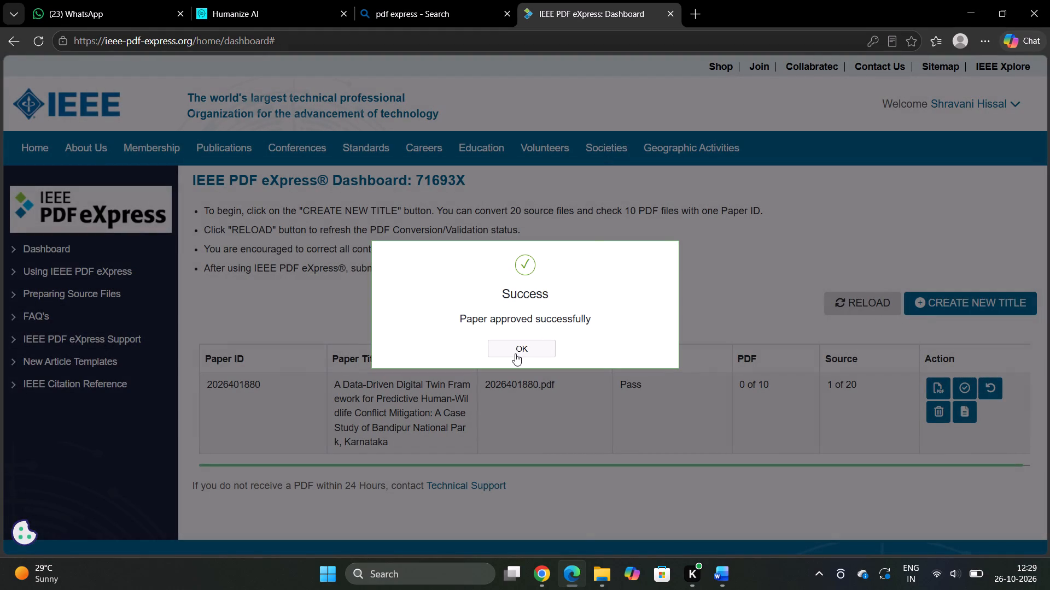
{"action": "left_click", "coordinate": [515, 353]}
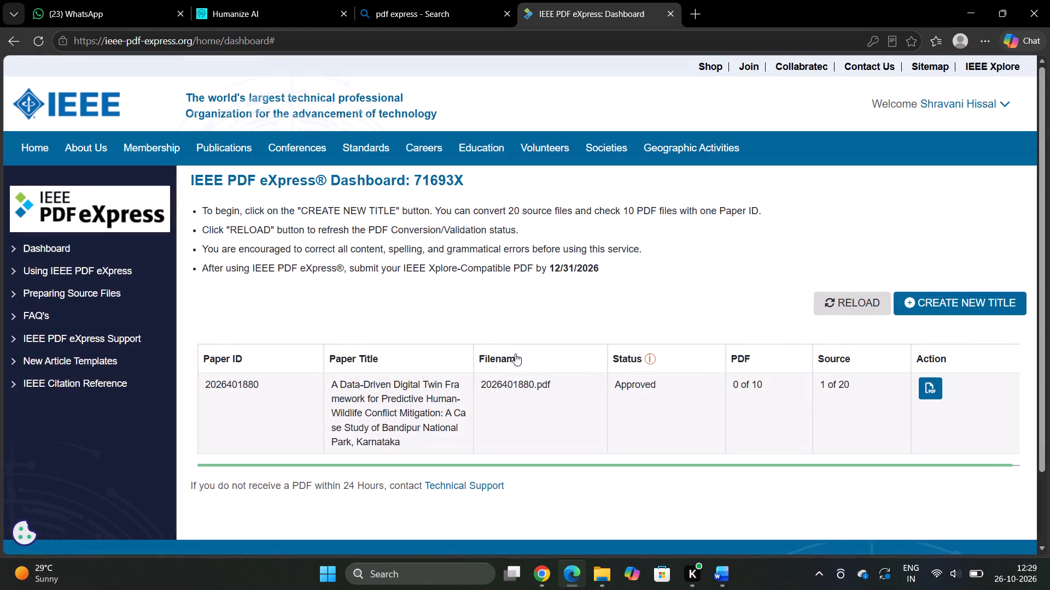
Download the approved PDF of the Bandipur paper from the dashboard.
{"action": "left_click", "coordinate": [938, 386]}
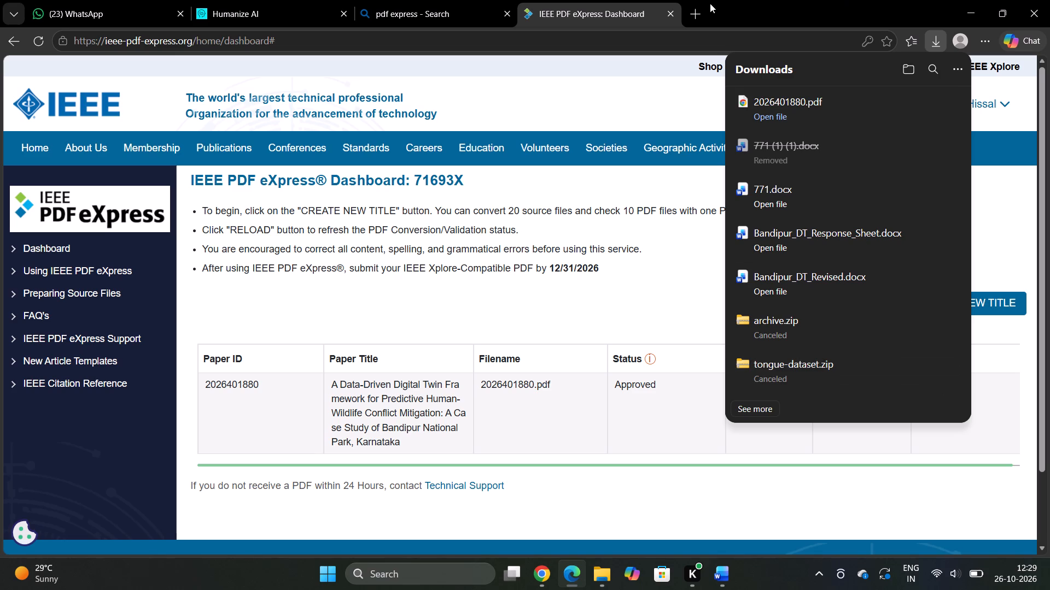
Search the web for "microsoft cmt" in a new browser tab and locate the Microsoft CMT site among the results.
{"action": "left_click", "coordinate": [689, 10]}
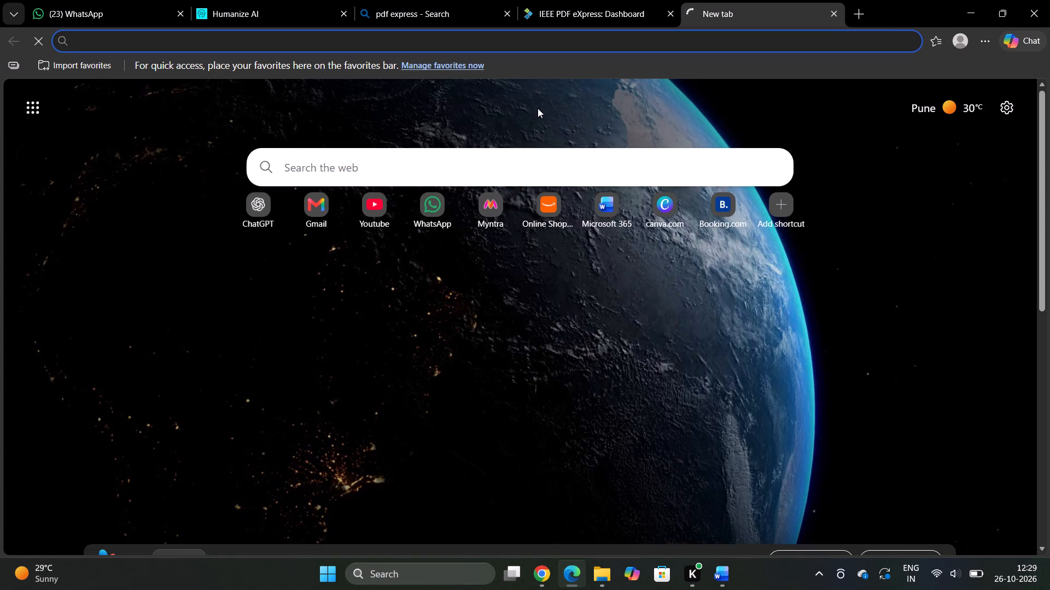
{"action": "type", "text": "micr"}
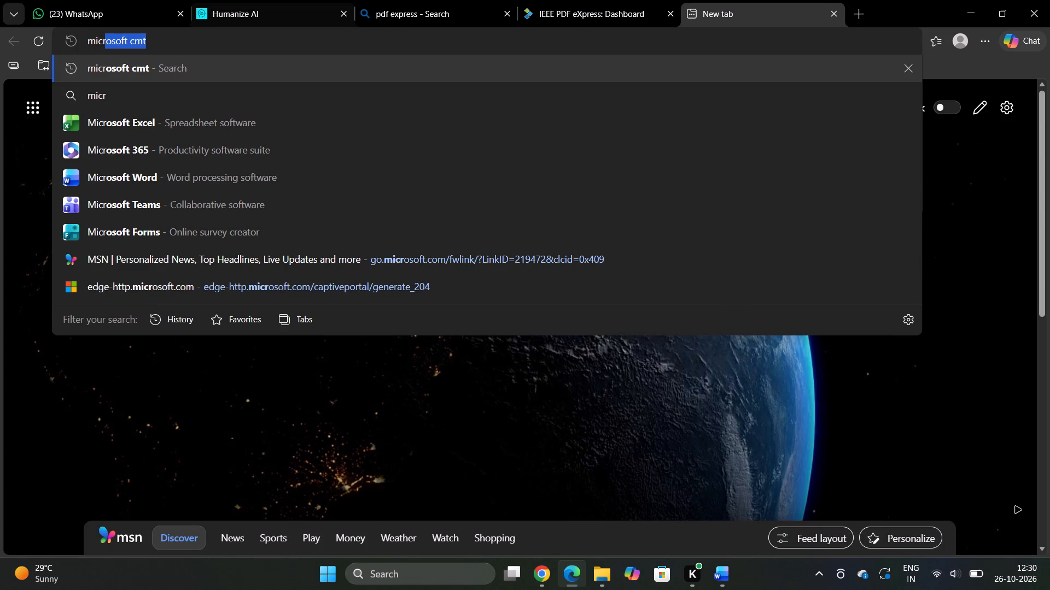
{"action": "left_click", "coordinate": [183, 67]}
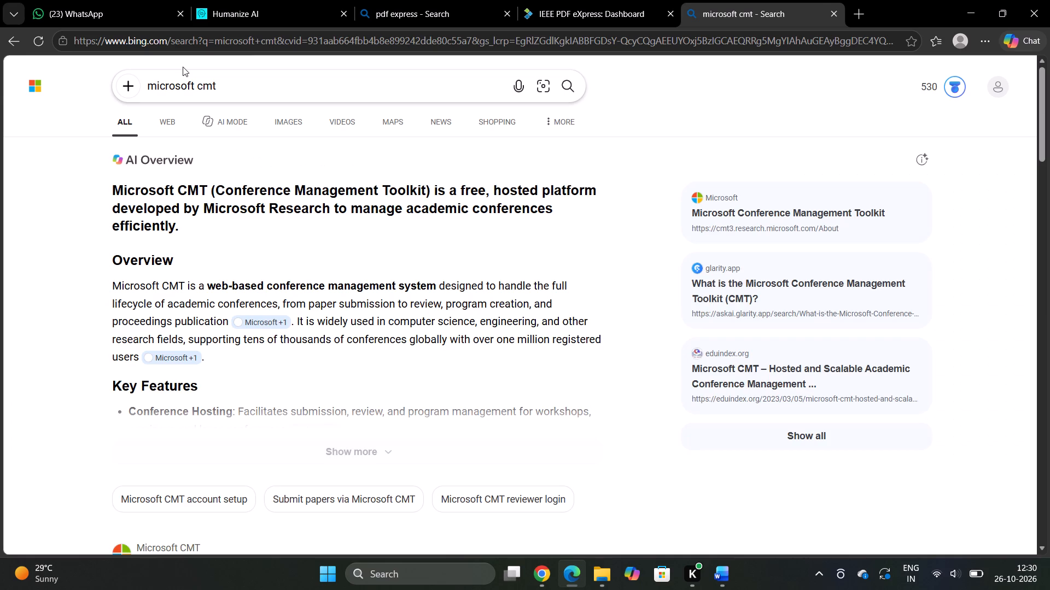
{"action": "scroll", "coordinate": [219, 320], "scroll_direction": "down", "scroll_amount": 2}
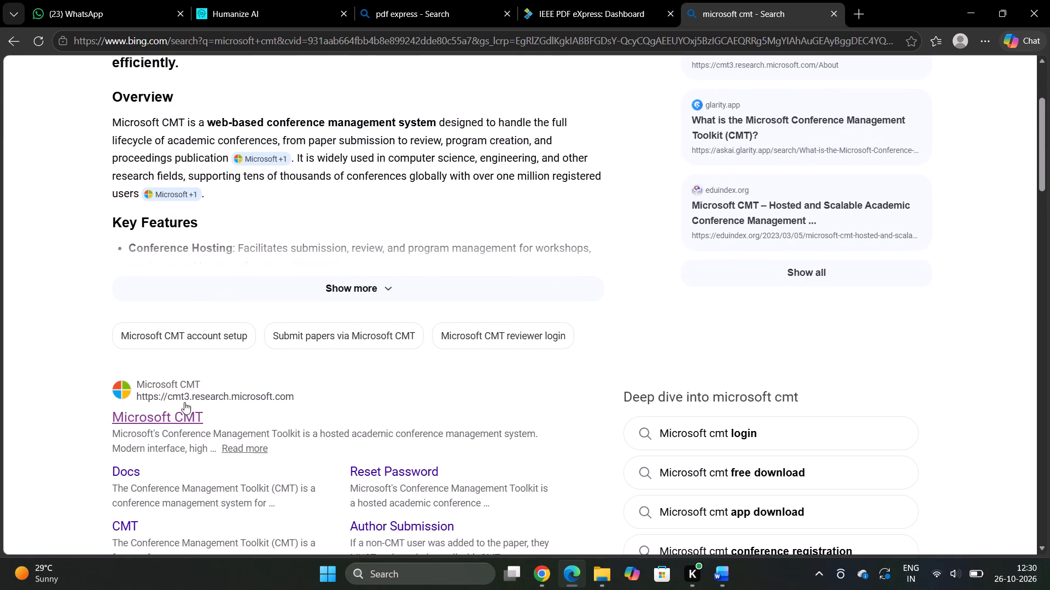
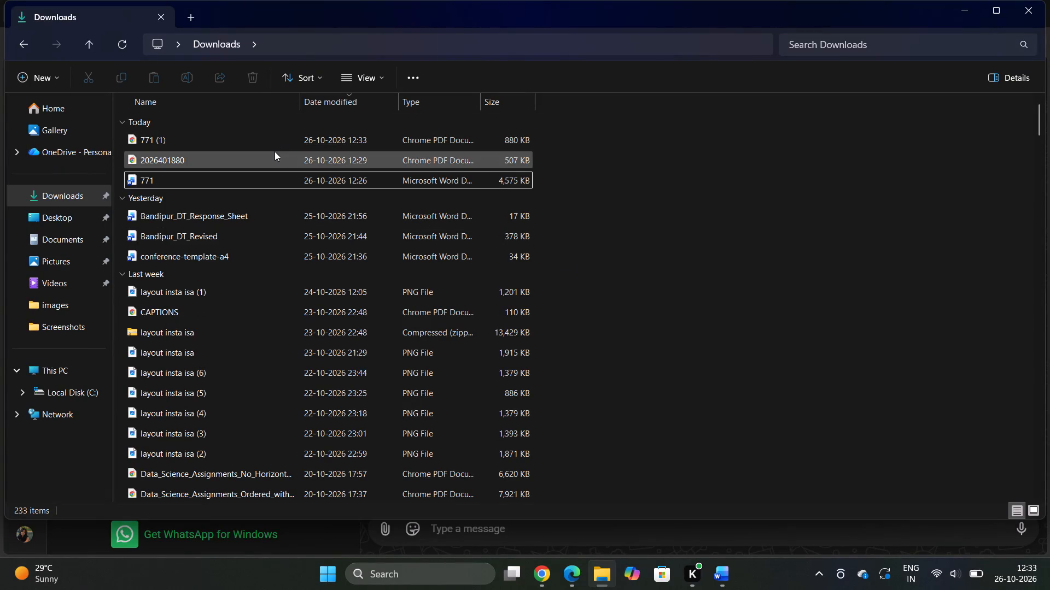
Open the name of the PDF file 771 (1) in the Downloads folder for renaming.
{"action": "left_click", "coordinate": [260, 137]}
{"action": "right_click", "coordinate": [260, 137]}
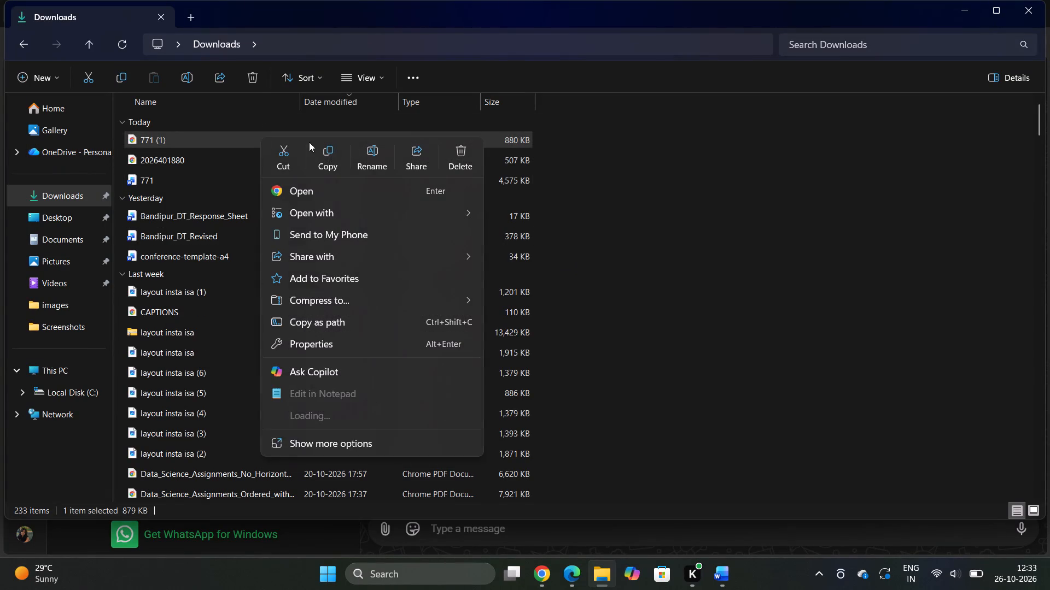
{"action": "left_click", "coordinate": [387, 157]}
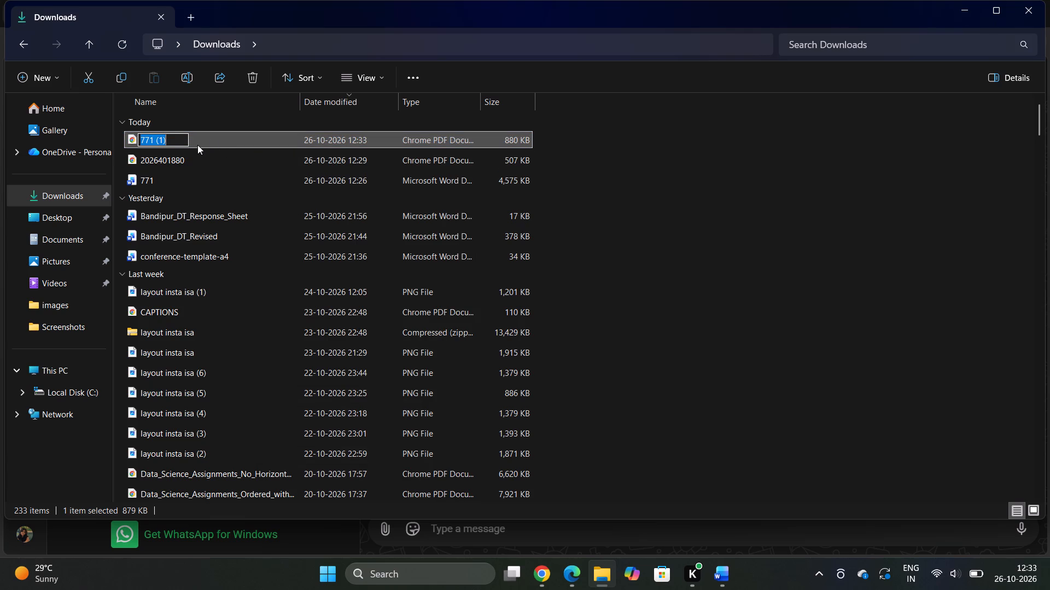
Rename the PDF "771 (1)" in the Downloads folder as "771 ai report".
{"action": "left_click", "coordinate": [177, 140]}
{"action": "key", "text": "BackSpace"}
{"action": "key", "text": "BackSpace"}
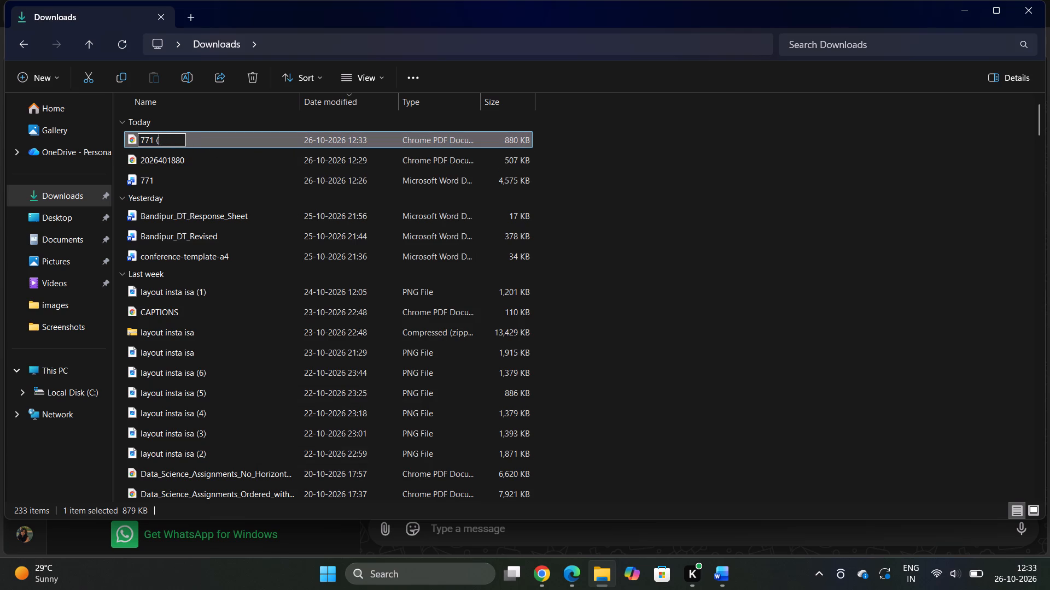
{"action": "key", "text": "BackSpace"}
{"action": "type", "text": "ai report"}
{"action": "key", "text": "Return"}
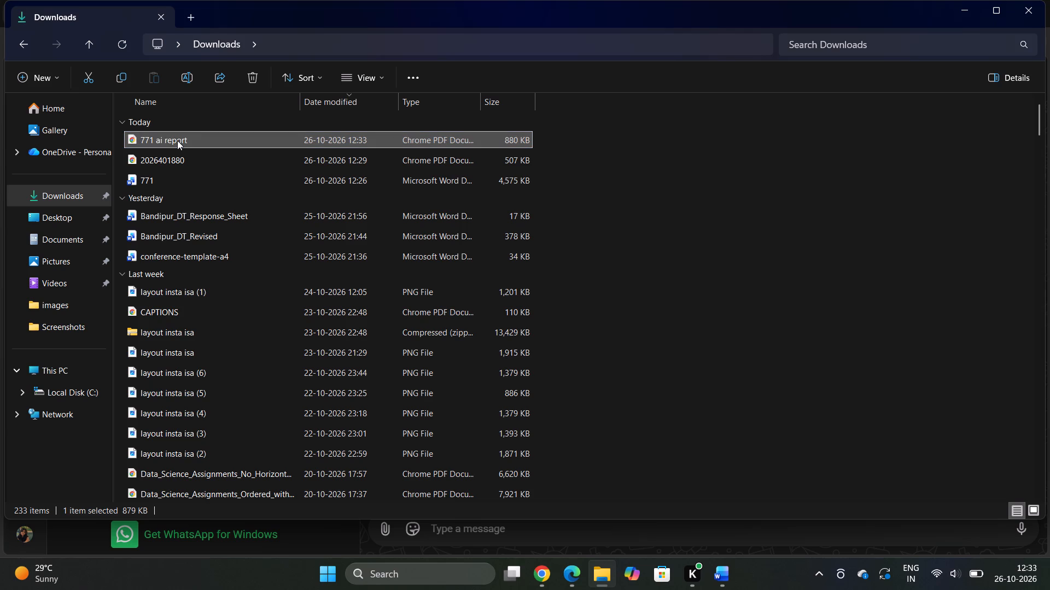
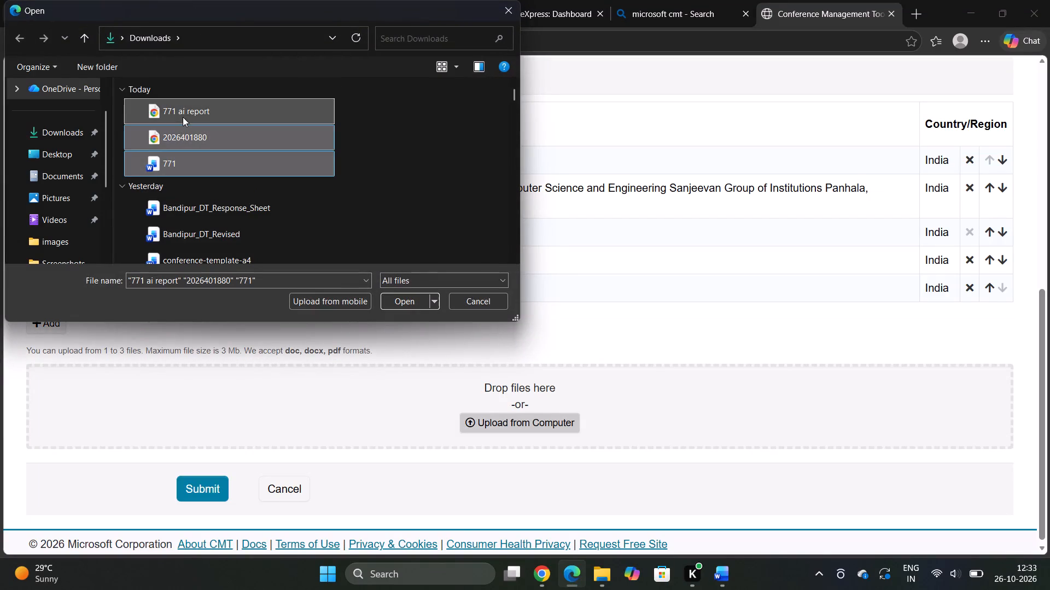
{"action": "left_click", "coordinate": [412, 304]}
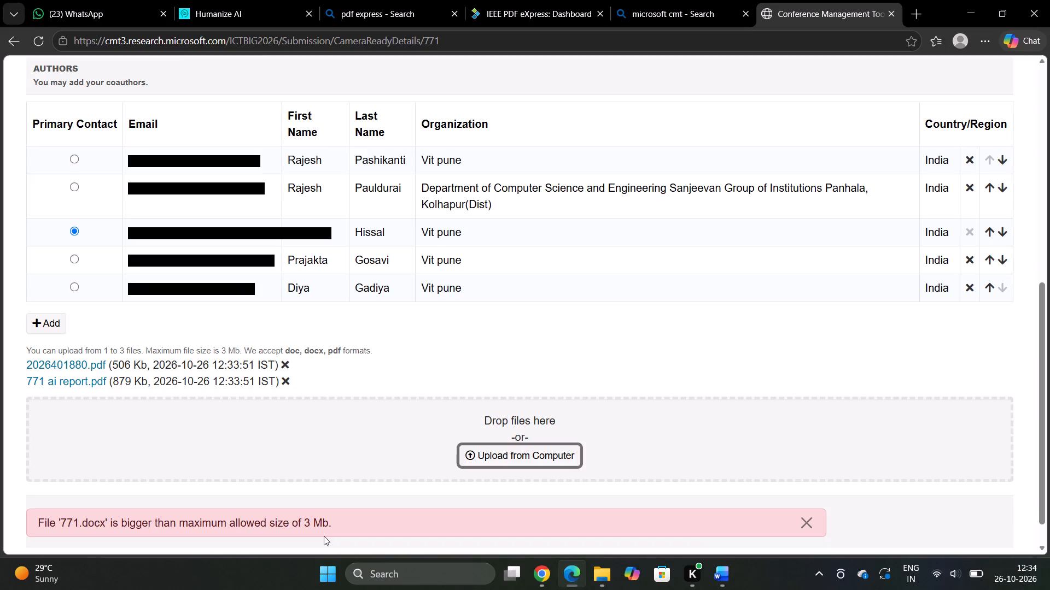
Choose the Word document "771" from Downloads again for upload to the camera-ready submission.
{"action": "left_click", "coordinate": [462, 459]}
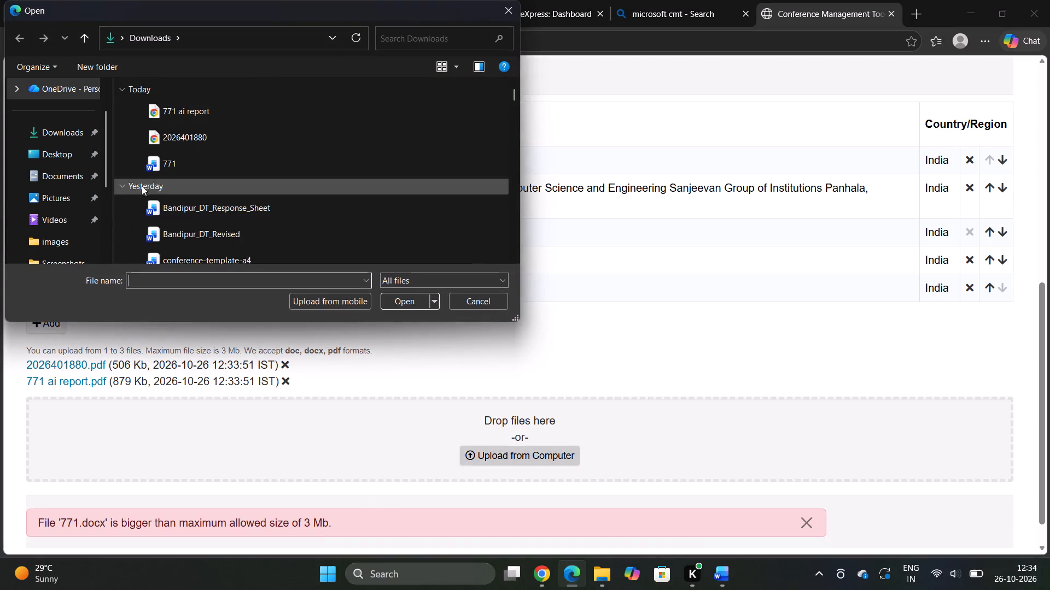
{"action": "left_click", "coordinate": [184, 164]}
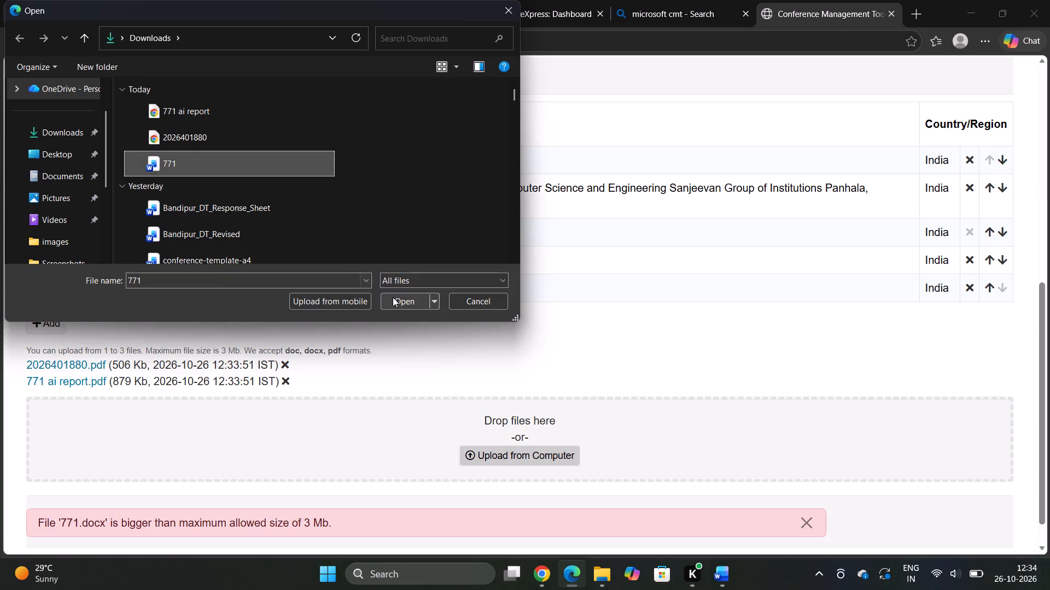
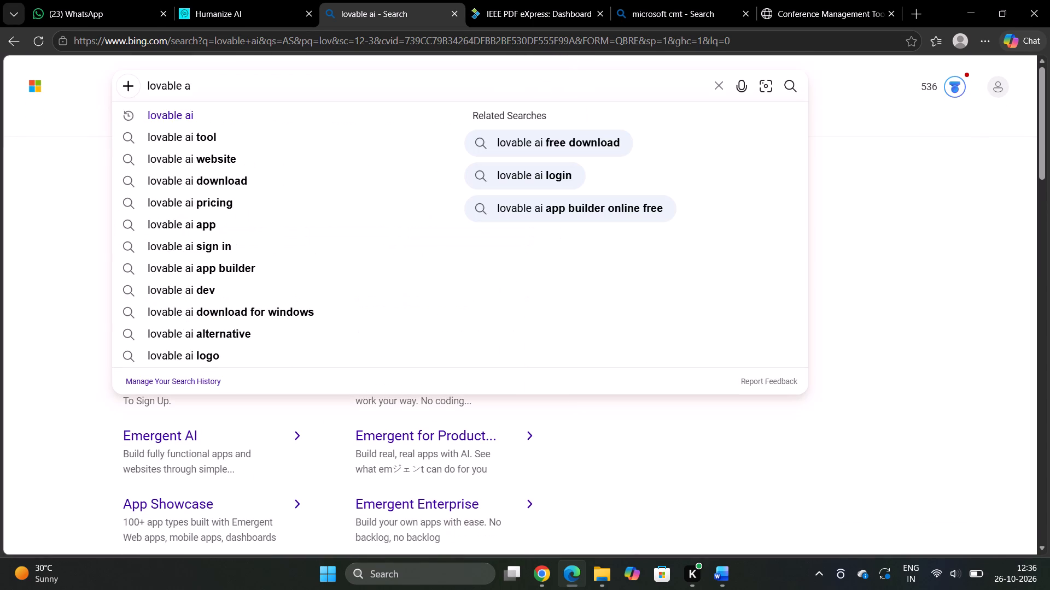
{"action": "type", "text": "ilo"}
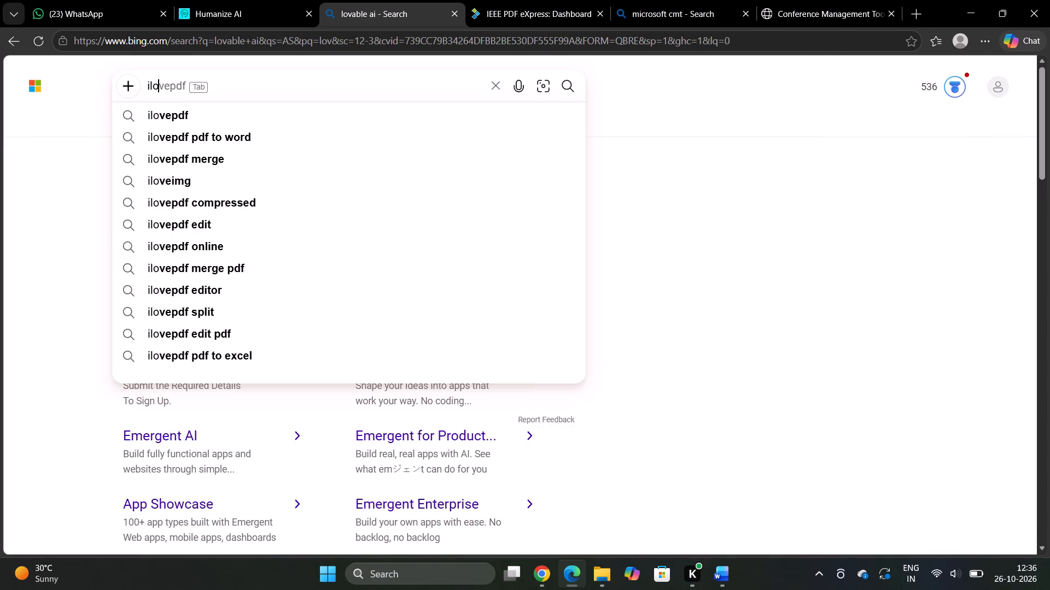
{"action": "left_click", "coordinate": [168, 111]}
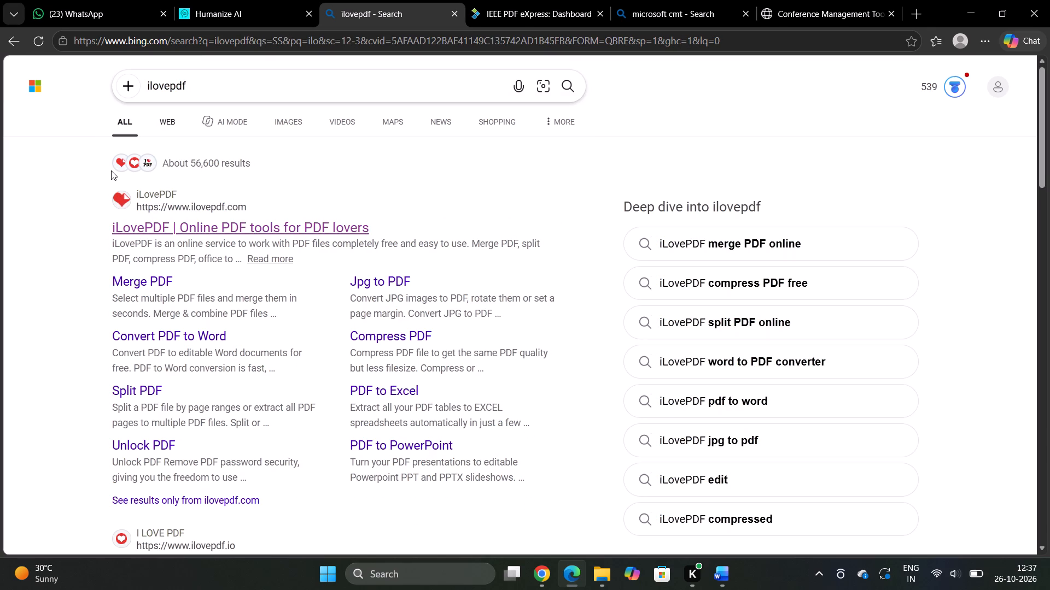
{"action": "left_click", "coordinate": [132, 233]}
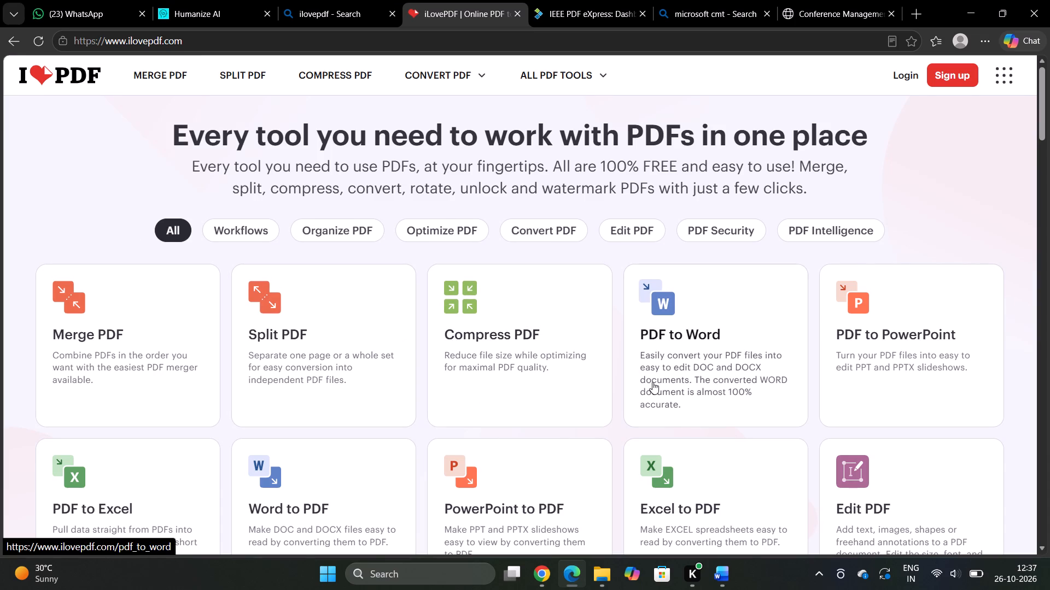
Look through the iLovePDF tools and open the Word to PDF converter.
{"action": "scroll", "coordinate": [652, 382], "scroll_direction": "down", "scroll_amount": 3}
{"action": "scroll", "coordinate": [173, 371], "scroll_direction": "down", "scroll_amount": 4}
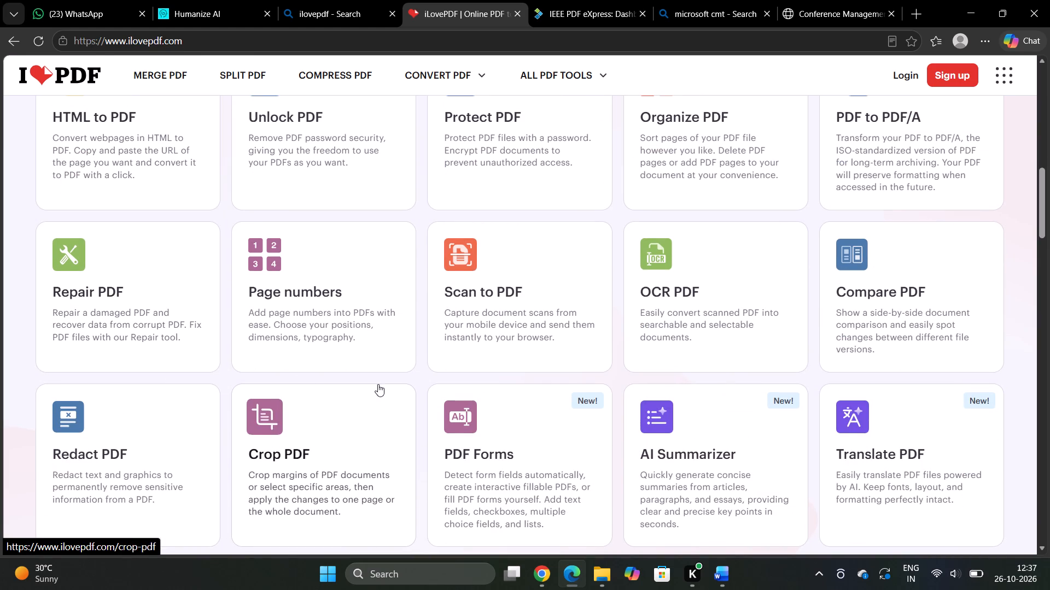
{"action": "scroll", "coordinate": [94, 405], "scroll_direction": "down", "scroll_amount": 2}
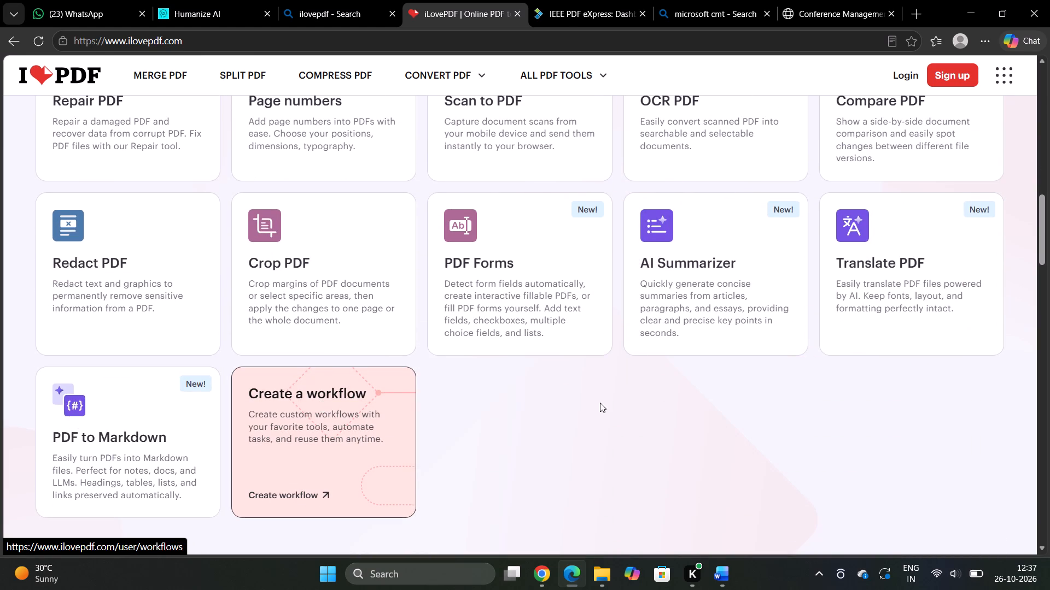
{"action": "scroll", "coordinate": [625, 405], "scroll_direction": "up", "scroll_amount": 7}
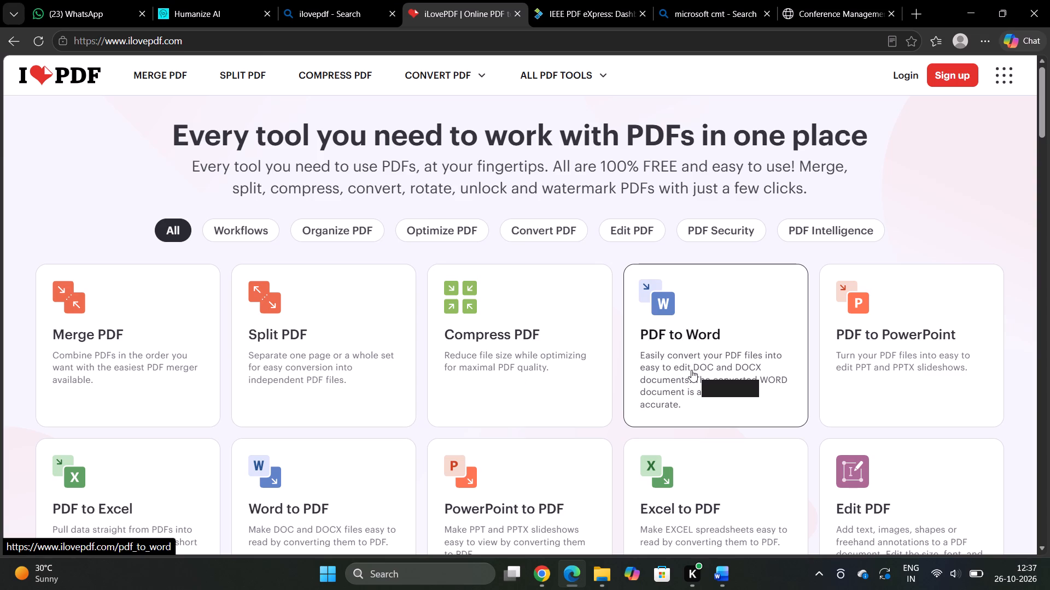
{"action": "scroll", "coordinate": [435, 440], "scroll_direction": "left", "scroll_amount": 1}
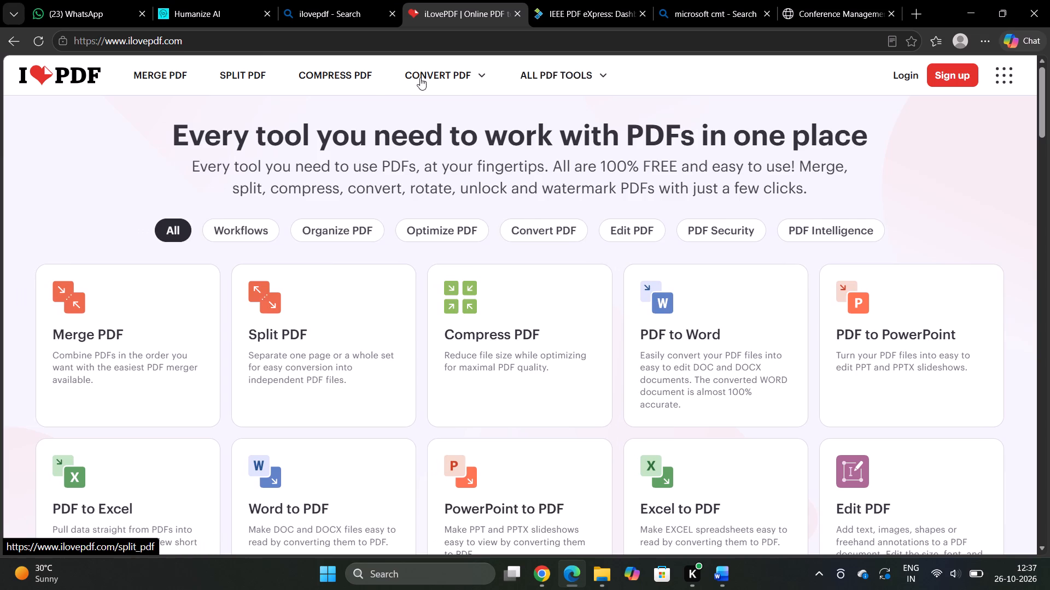
{"action": "left_click", "coordinate": [574, 70]}
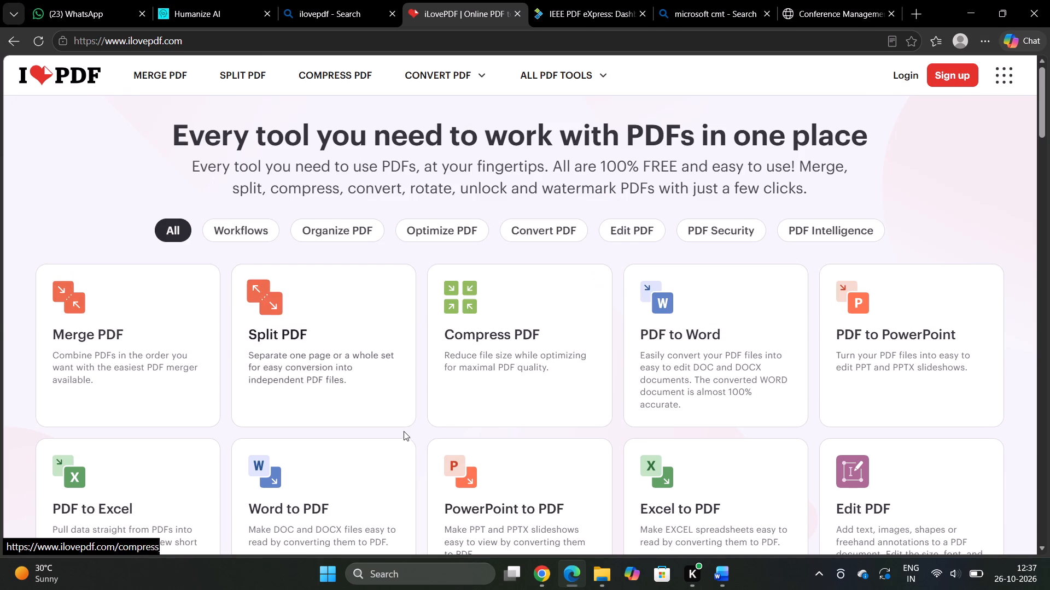
{"action": "scroll", "coordinate": [328, 510], "scroll_direction": "down", "scroll_amount": 1}
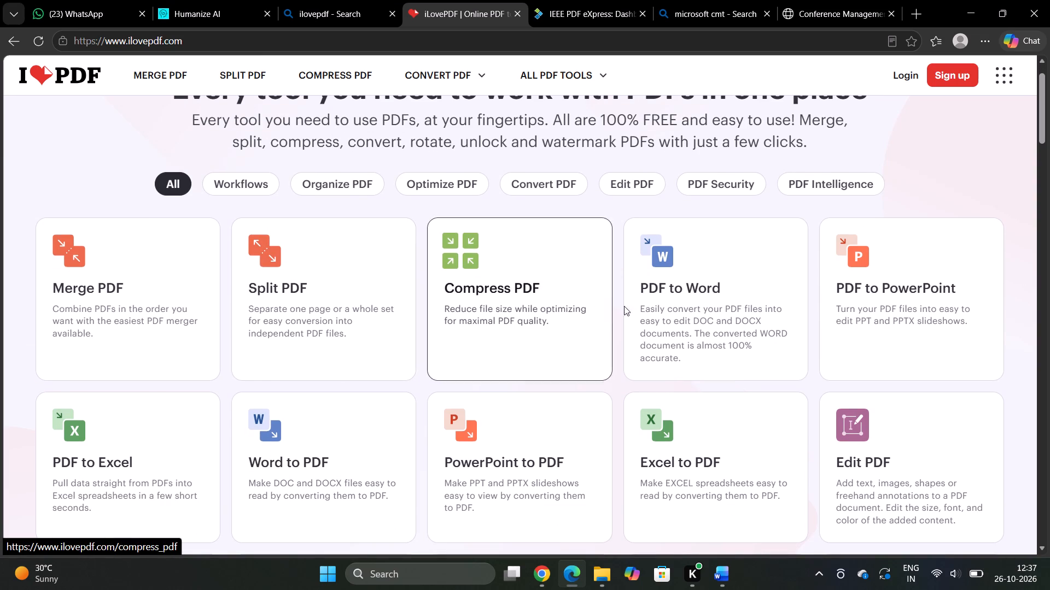
{"action": "left_click", "coordinate": [296, 481]}
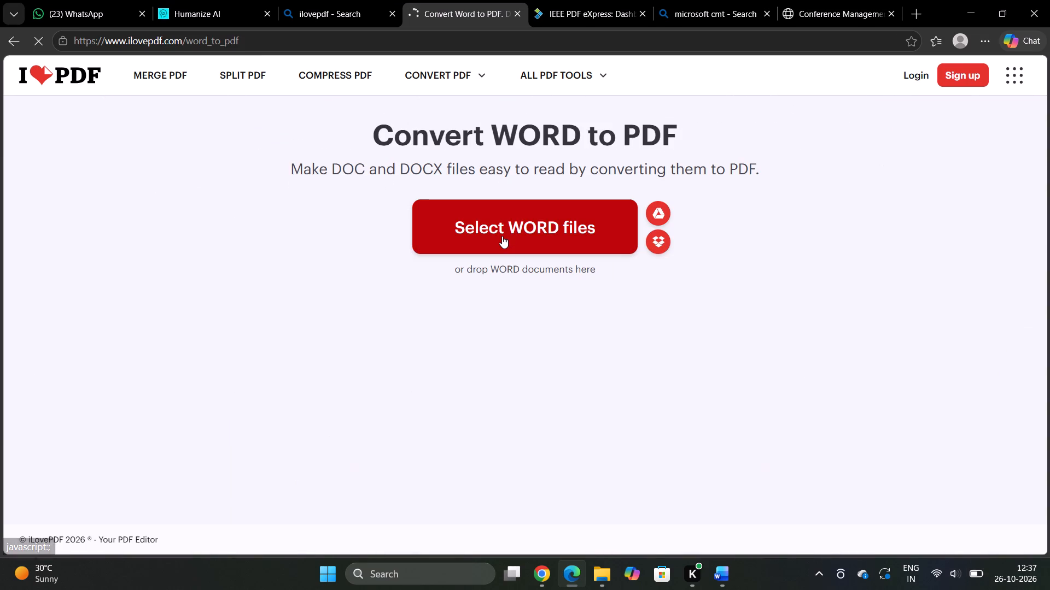
{"action": "left_click", "coordinate": [502, 236]}
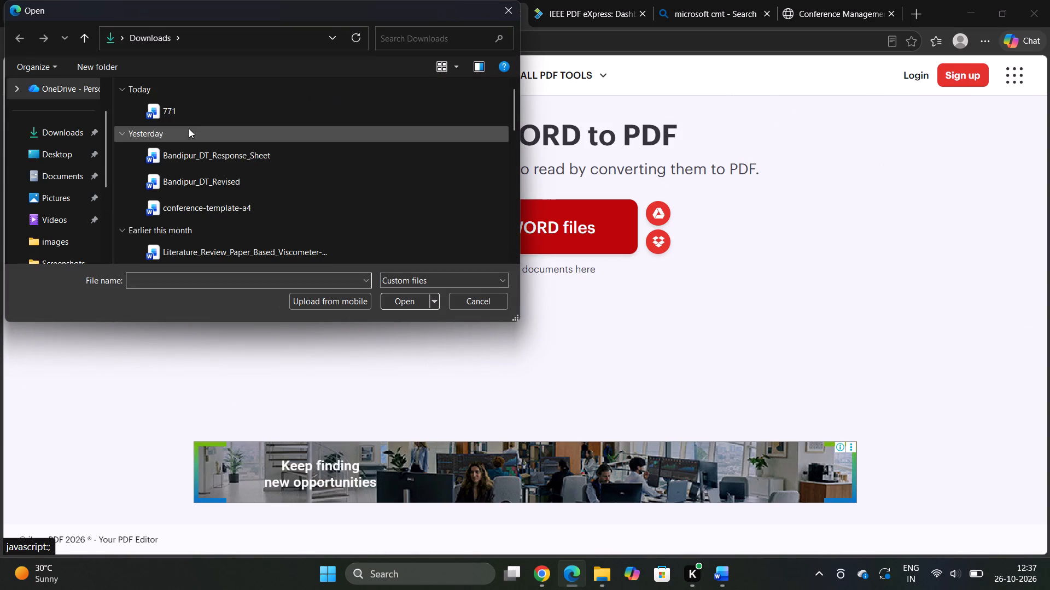
{"action": "left_click", "coordinate": [177, 112]}
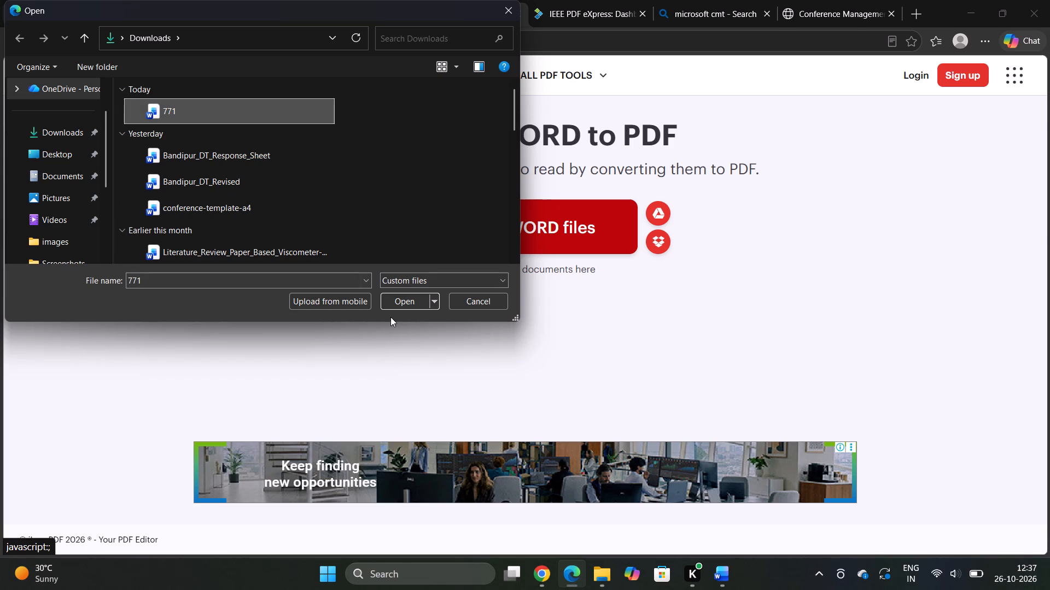
{"action": "left_click", "coordinate": [404, 298]}
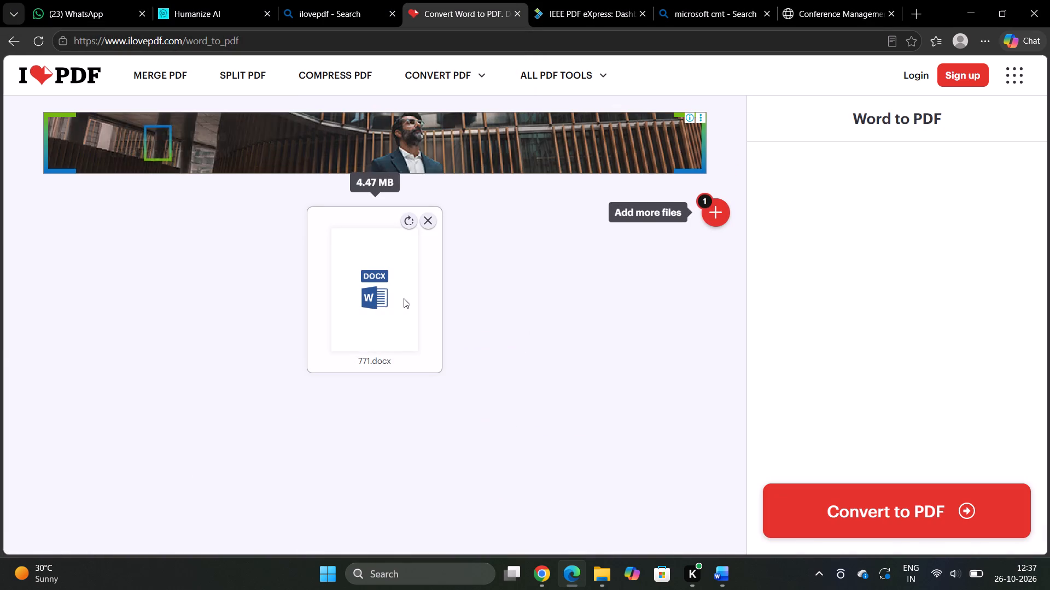
{"action": "left_click", "coordinate": [892, 520]}
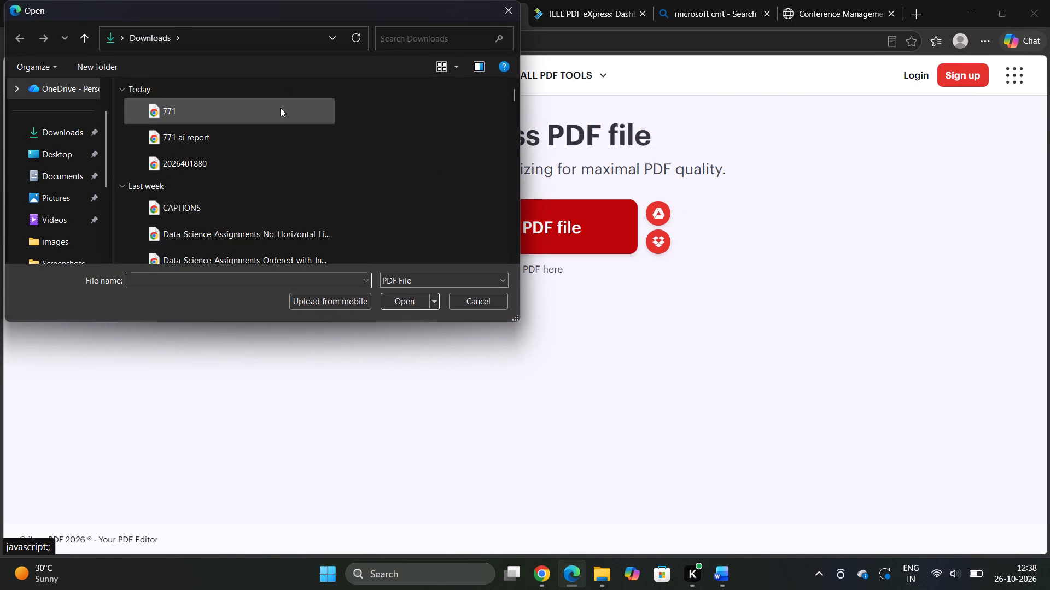
{"action": "left_click", "coordinate": [269, 114]}
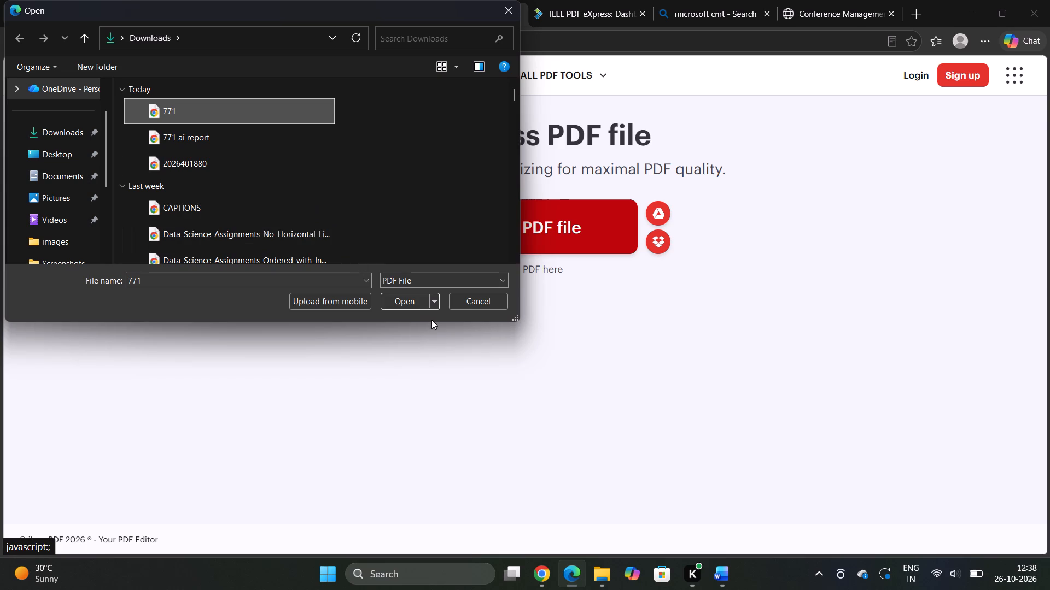
{"action": "left_click", "coordinate": [52, 137]}
{"action": "left_click", "coordinate": [52, 137]}
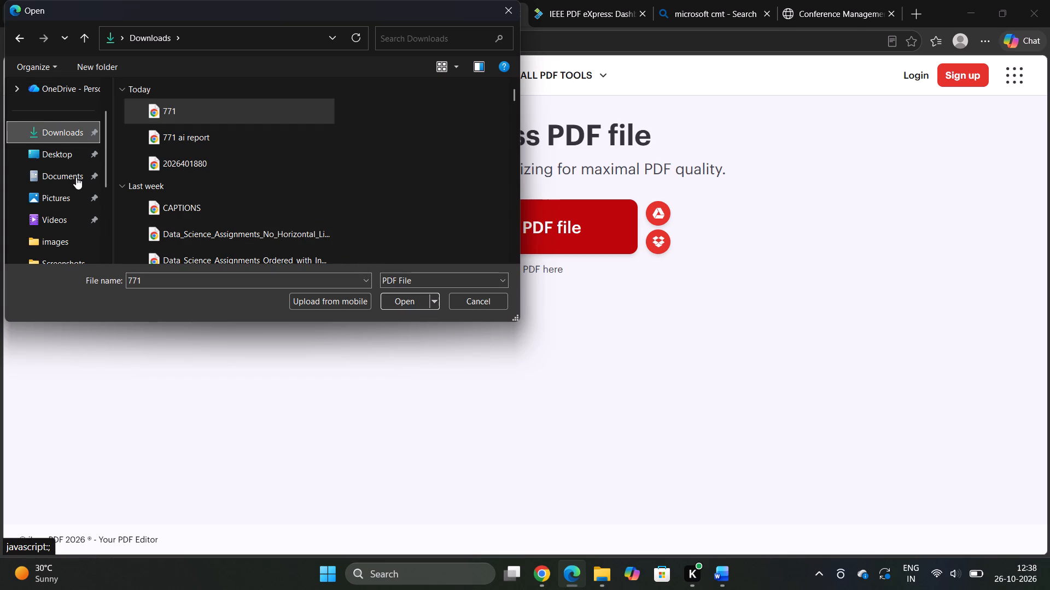
{"action": "scroll", "coordinate": [76, 177], "scroll_direction": "up", "scroll_amount": 1}
{"action": "scroll", "coordinate": [76, 177], "scroll_direction": "down", "scroll_amount": 1}
{"action": "scroll", "coordinate": [76, 177], "scroll_direction": "up", "scroll_amount": 1}
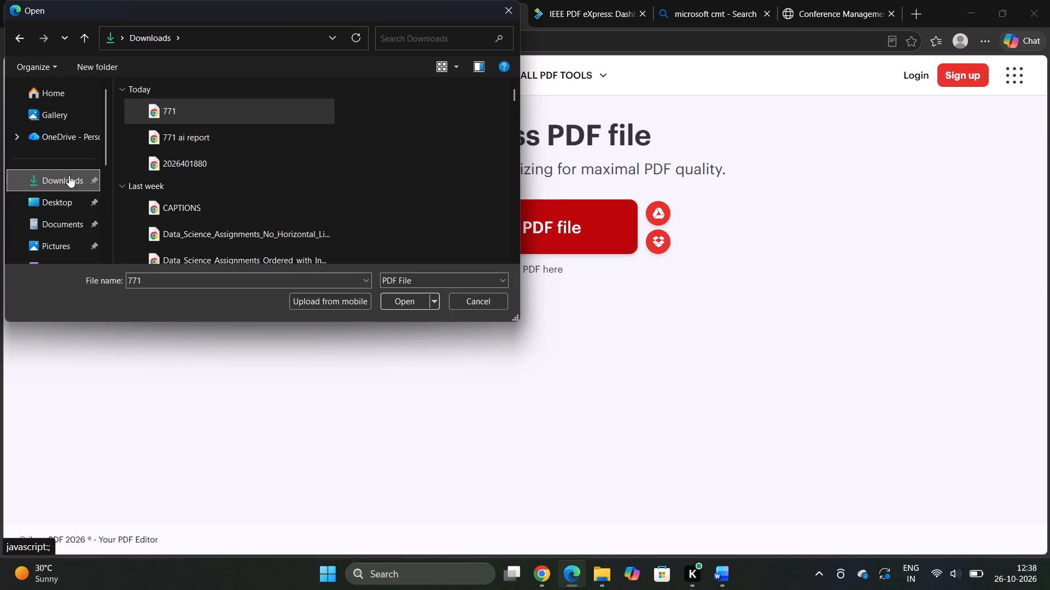
{"action": "left_click", "coordinate": [64, 185]}
{"action": "left_click", "coordinate": [64, 185]}
{"action": "left_click", "coordinate": [420, 299]}
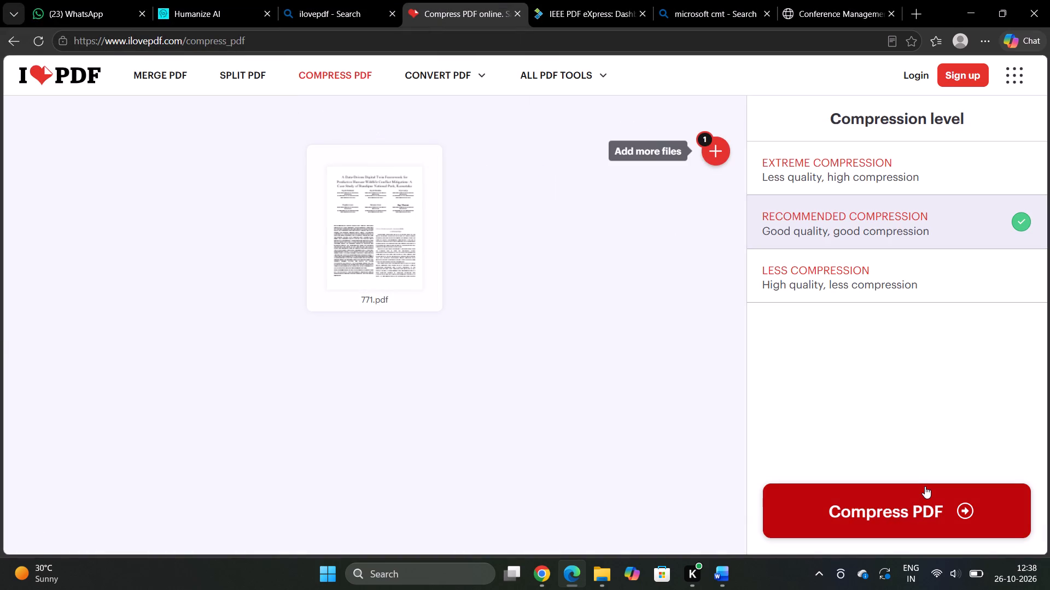
{"action": "left_click", "coordinate": [897, 512]}
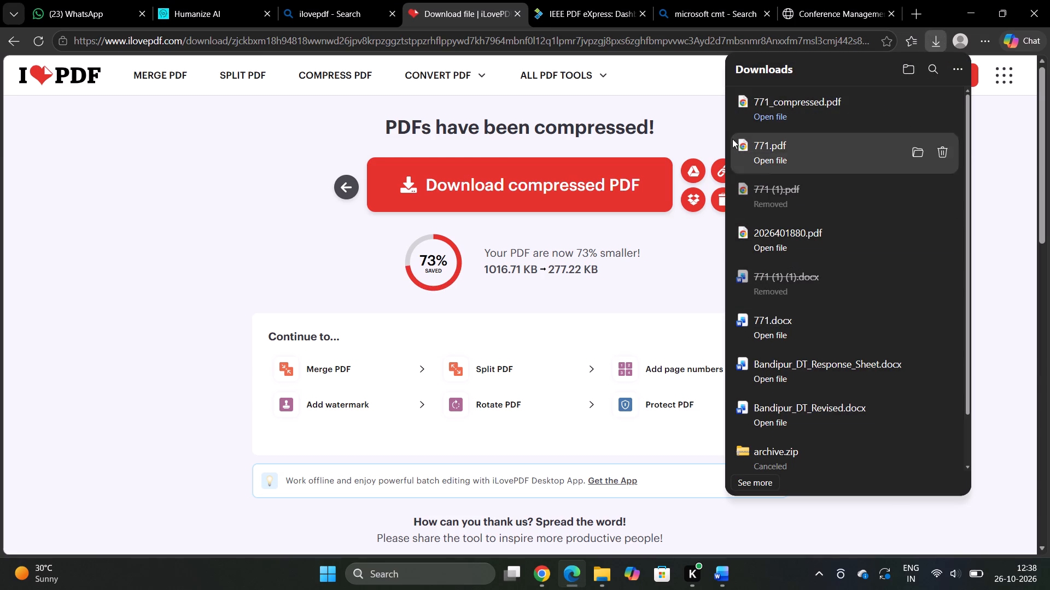
Open the downloaded 771_compressed.pdf and check its pages, including the figures, equations, conclusion and references.
{"action": "left_click", "coordinate": [781, 103]}
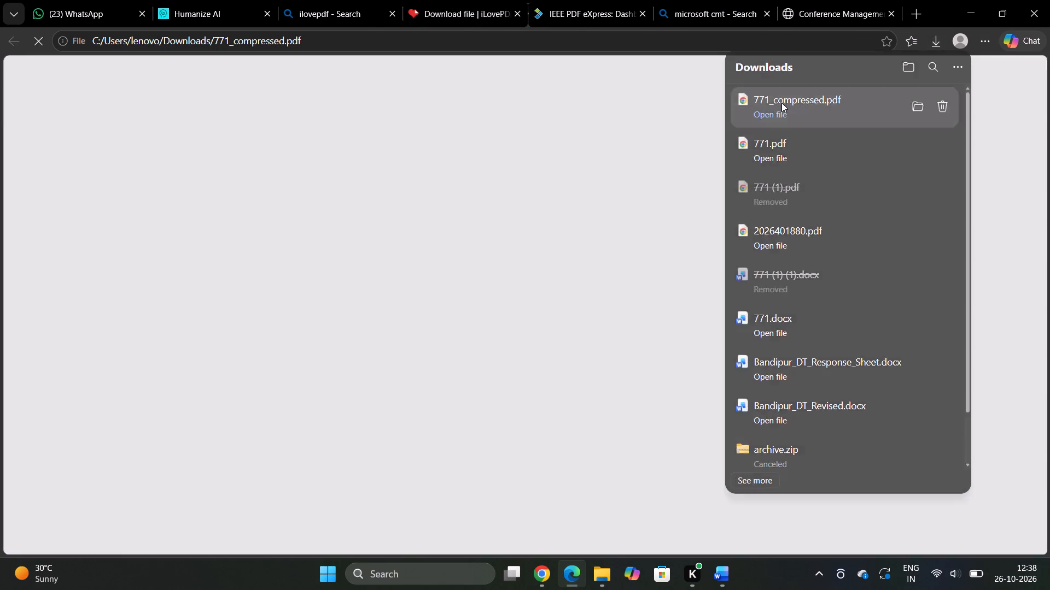
{"action": "scroll", "coordinate": [454, 302], "scroll_direction": "down", "scroll_amount": 8}
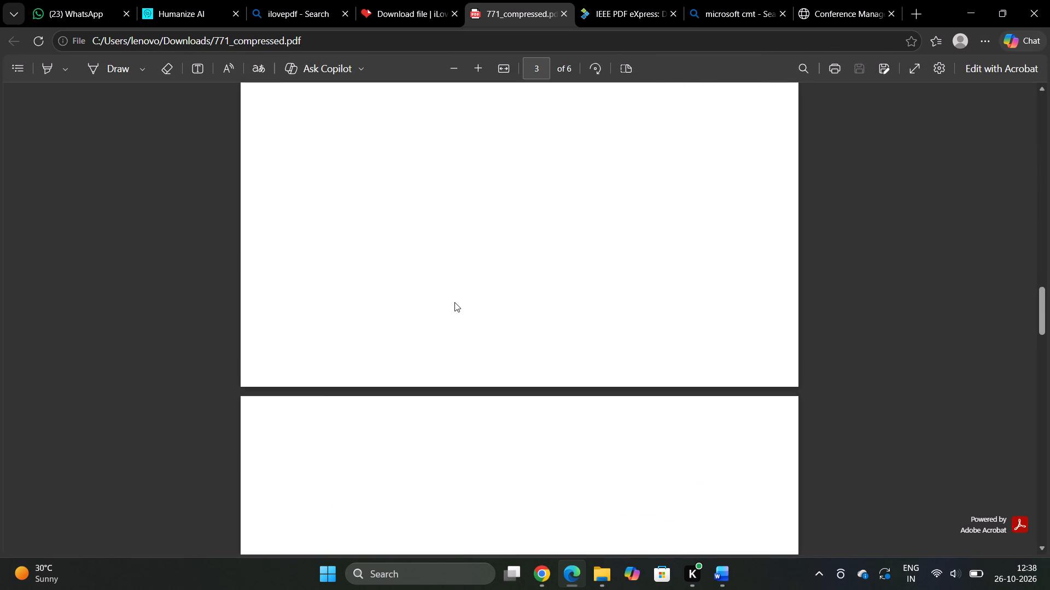
{"action": "scroll", "coordinate": [454, 302], "scroll_direction": "down", "scroll_amount": 5}
{"action": "scroll", "coordinate": [454, 302], "scroll_direction": "up", "scroll_amount": 4}
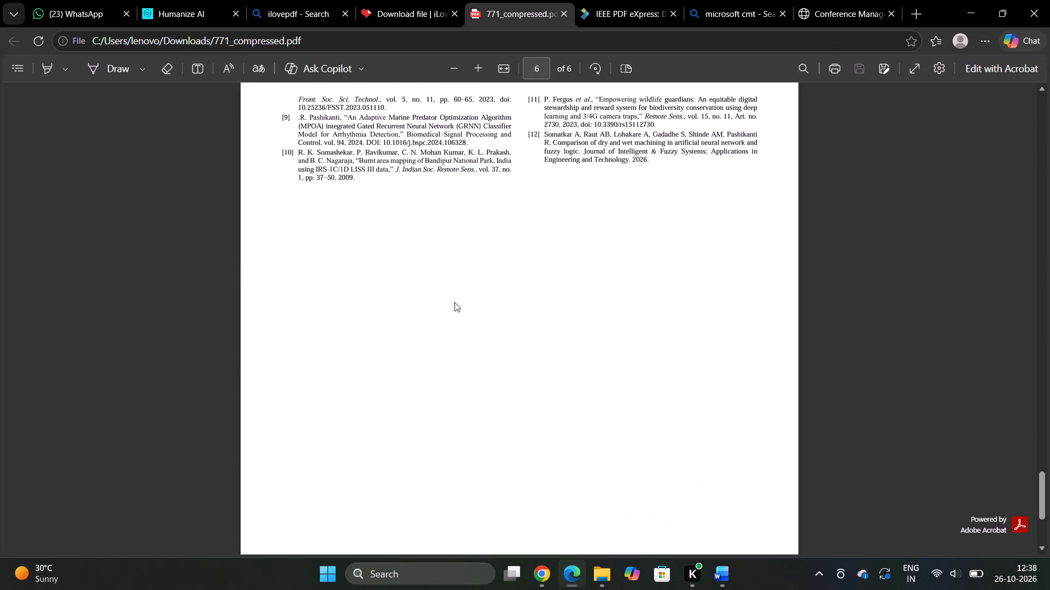
{"action": "scroll", "coordinate": [454, 302], "scroll_direction": "up", "scroll_amount": 8}
{"action": "scroll", "coordinate": [454, 302], "scroll_direction": "down", "scroll_amount": 4}
{"action": "scroll", "coordinate": [454, 302], "scroll_direction": "up", "scroll_amount": 1}
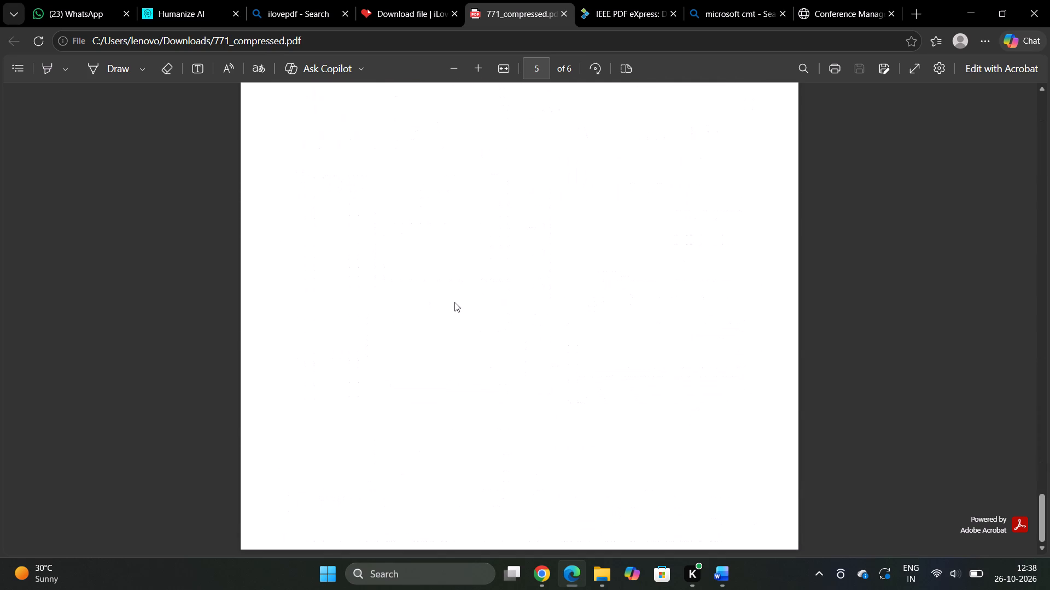
{"action": "scroll", "coordinate": [454, 302], "scroll_direction": "up", "scroll_amount": 3}
{"action": "scroll", "coordinate": [454, 302], "scroll_direction": "down", "scroll_amount": 4}
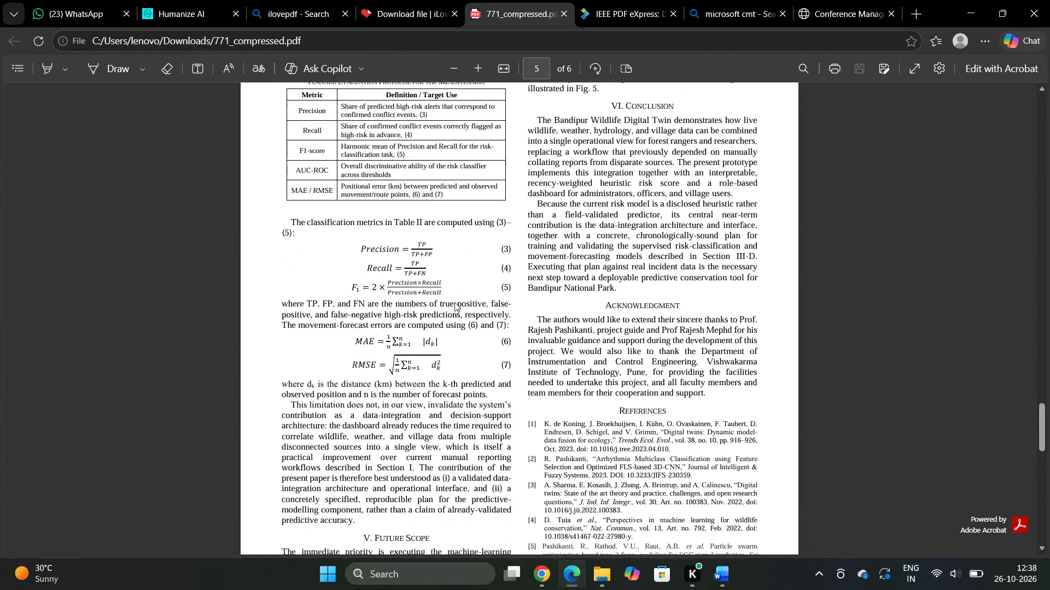
{"action": "scroll", "coordinate": [454, 302], "scroll_direction": "down", "scroll_amount": 2}
{"action": "right_click", "coordinate": [454, 302]}
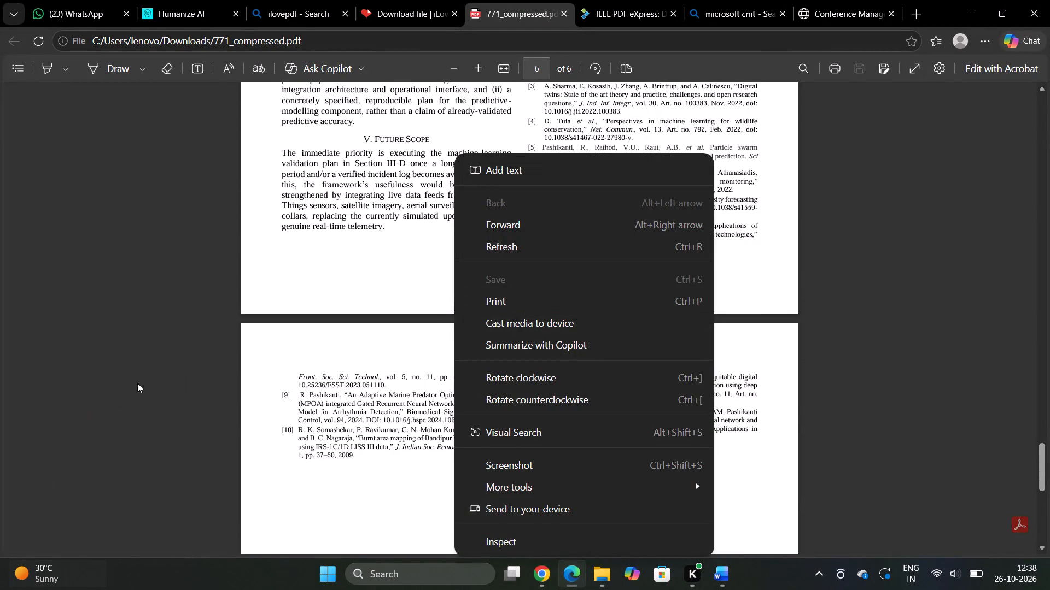
{"action": "left_click", "coordinate": [199, 480]}
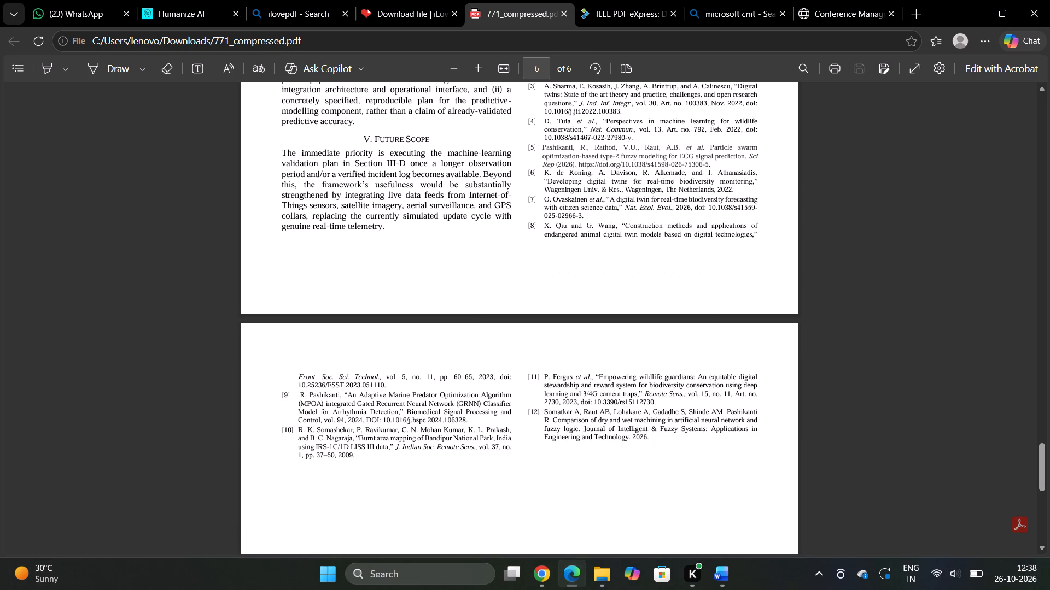
{"action": "scroll", "coordinate": [643, 506], "scroll_direction": "up", "scroll_amount": 5}
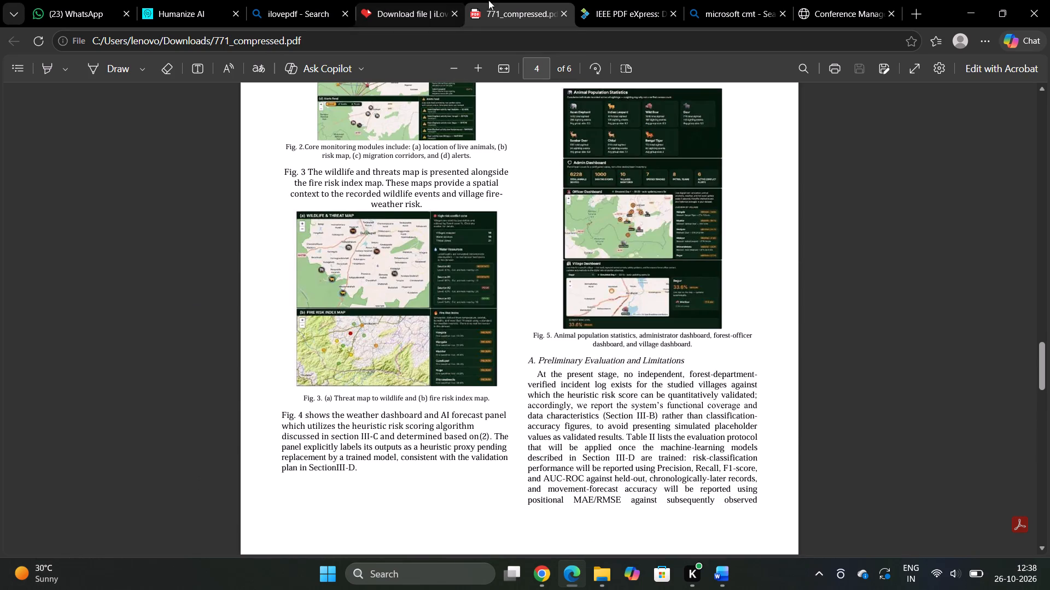
Convert 771_compressed.pdf from the Downloads folder to an editable Word document with iLovePDF, without OCR, and download the result.
{"action": "left_click", "coordinate": [432, 4]}
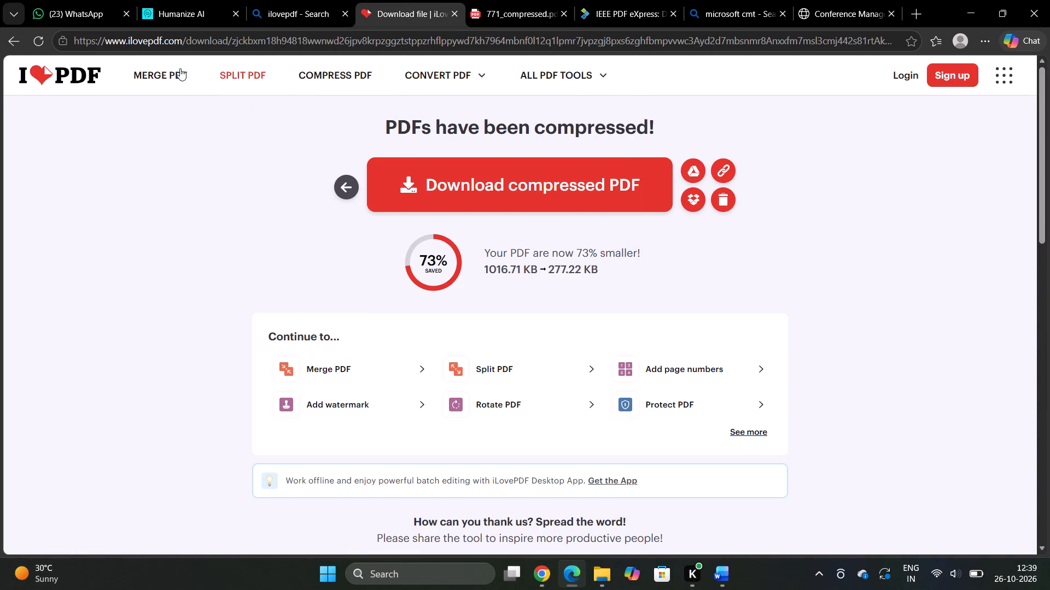
{"action": "left_click", "coordinate": [8, 33]}
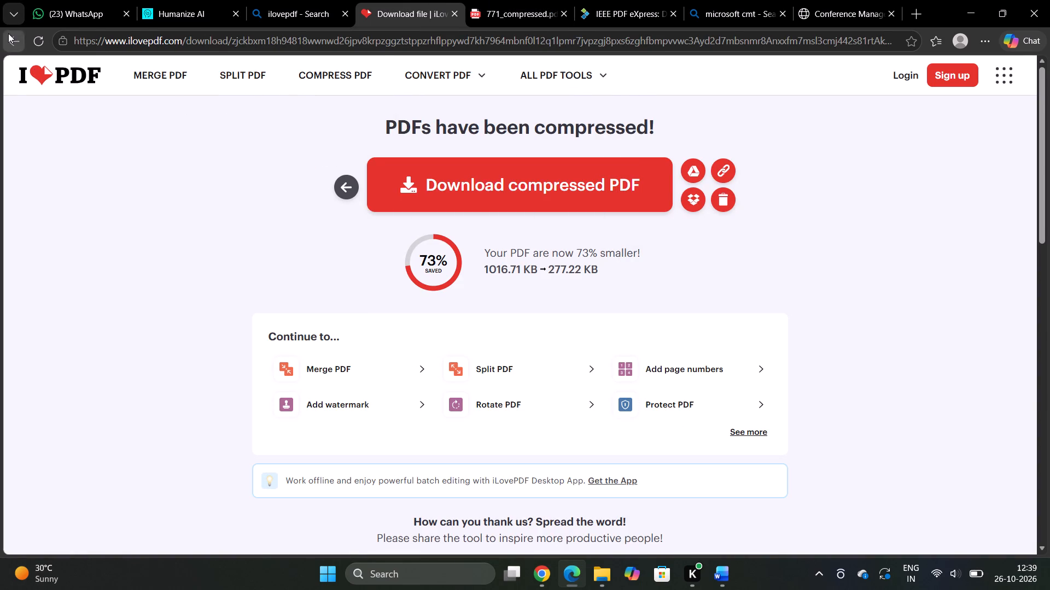
{"action": "left_click", "coordinate": [13, 33]}
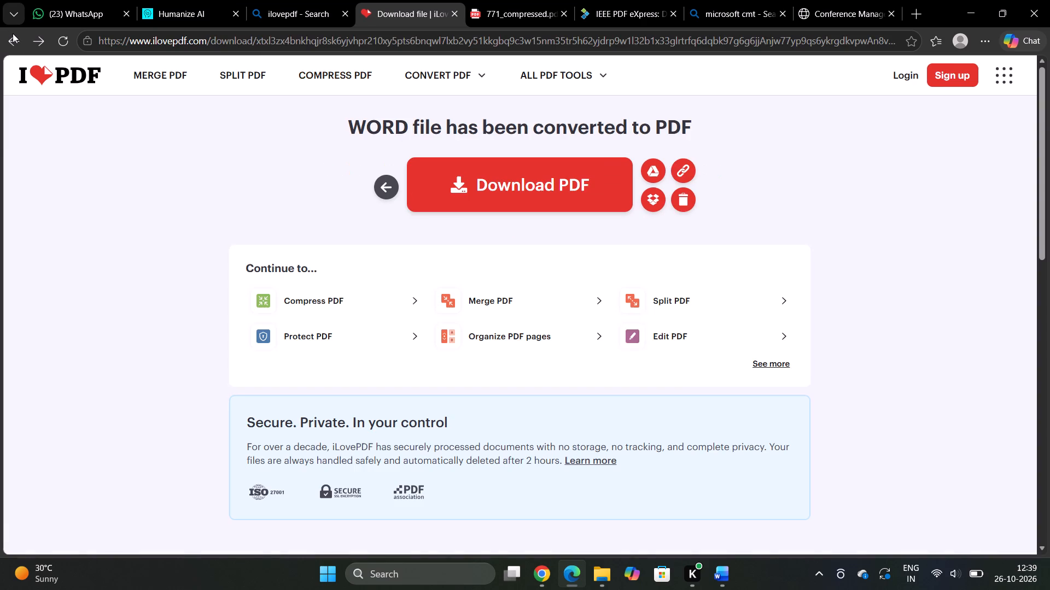
{"action": "left_click", "coordinate": [13, 33]}
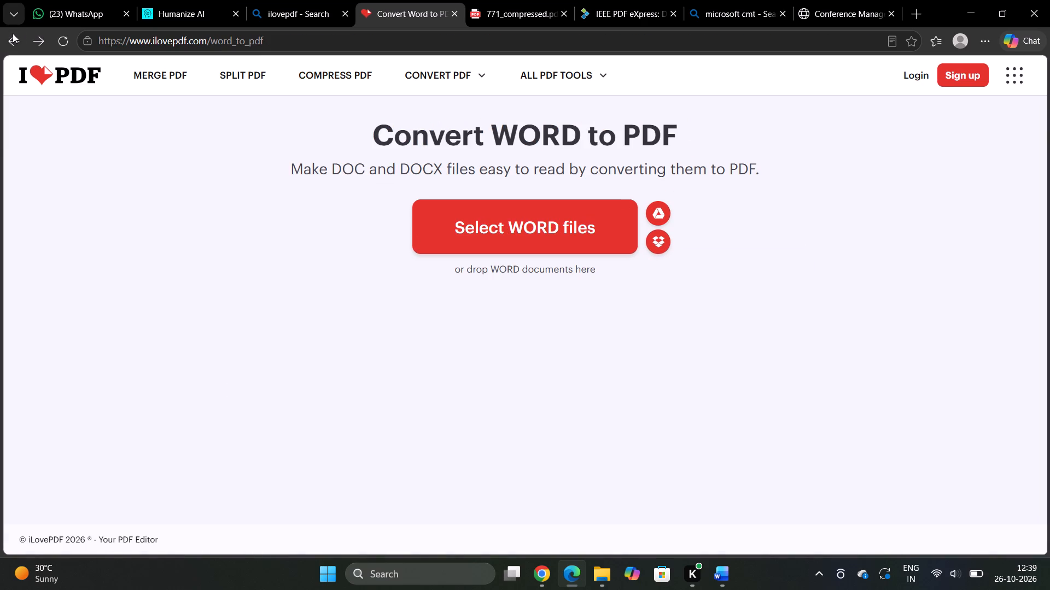
{"action": "left_click", "coordinate": [13, 33]}
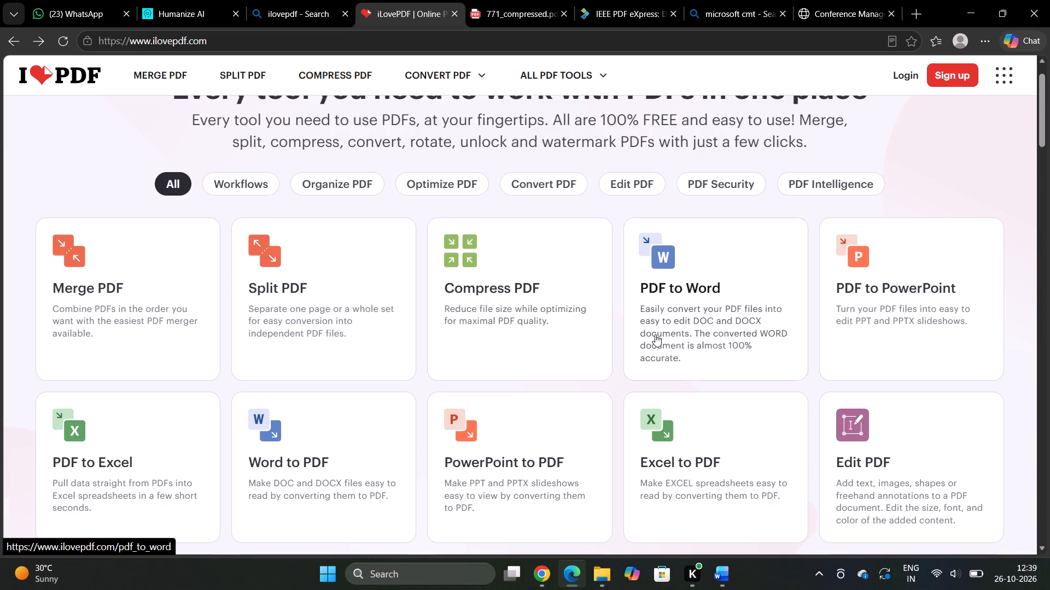
{"action": "scroll", "coordinate": [681, 334], "scroll_direction": "down", "scroll_amount": 1}
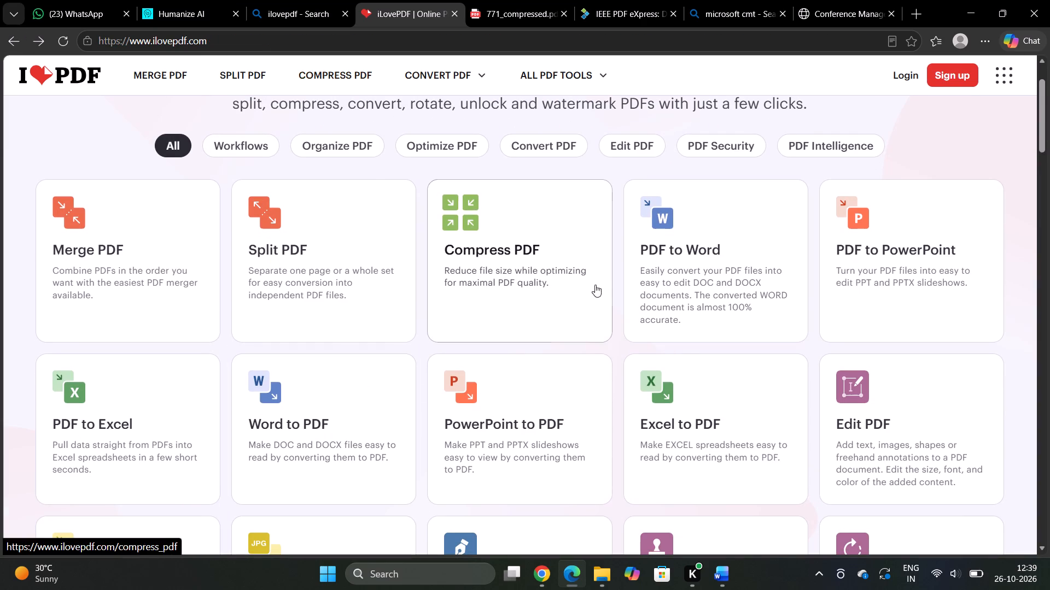
{"action": "left_click", "coordinate": [672, 283]}
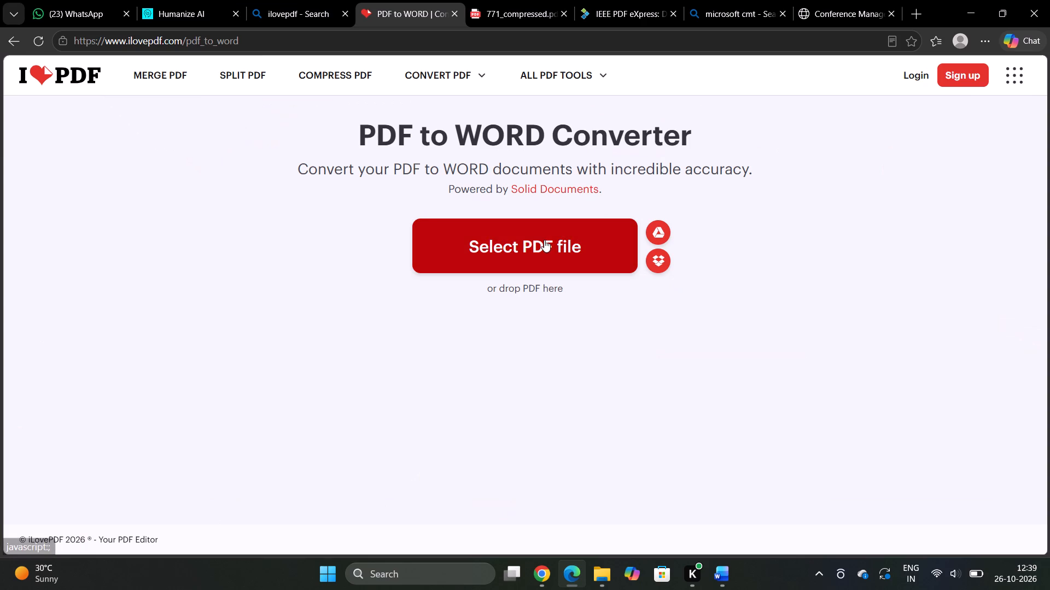
{"action": "left_click", "coordinate": [544, 240]}
{"action": "left_click", "coordinate": [280, 120]}
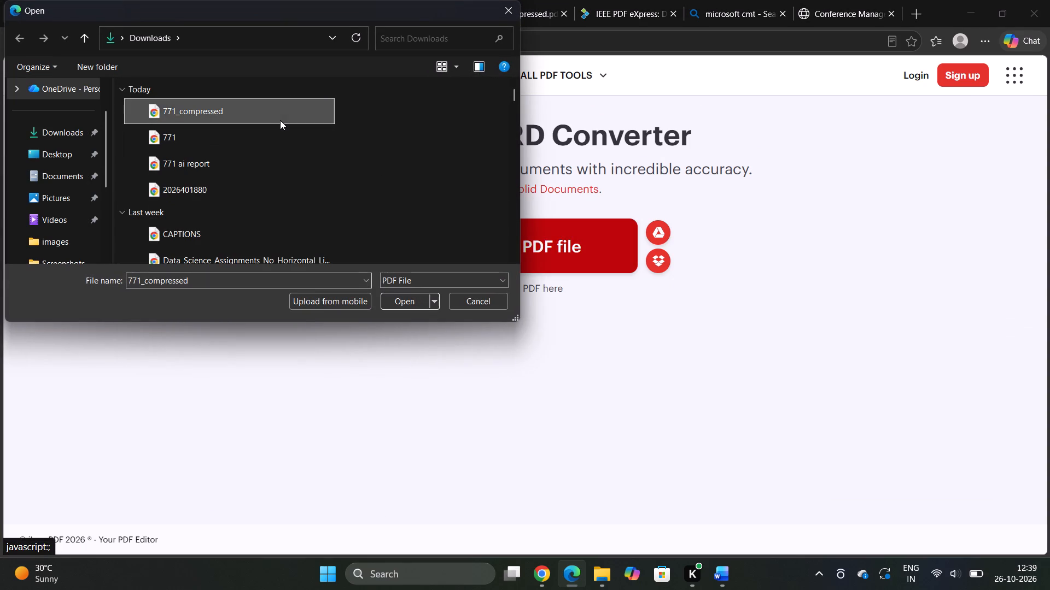
{"action": "left_click", "coordinate": [413, 303]}
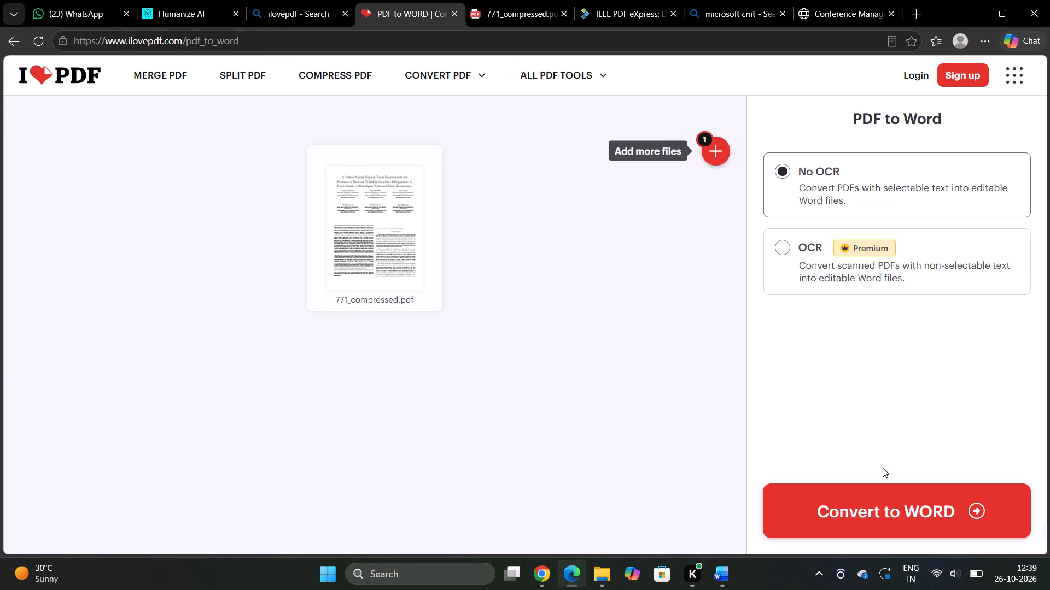
{"action": "left_click", "coordinate": [879, 514]}
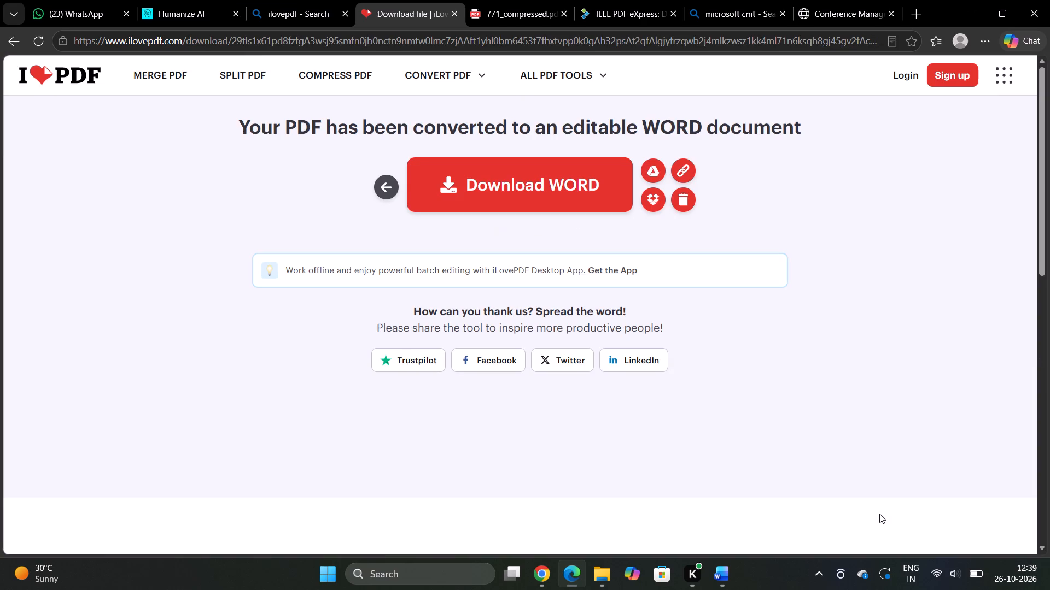
{"action": "left_click", "coordinate": [522, 189]}
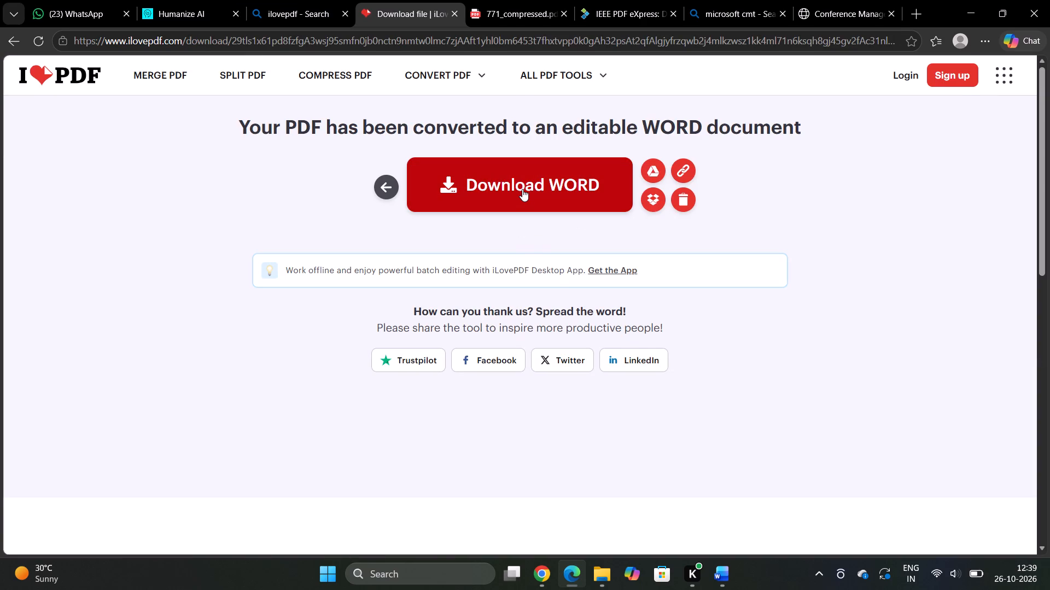
Open the downloaded 771_compressed Word document in full view, check its opening pages, and minimise it.
{"action": "left_click", "coordinate": [771, 117]}
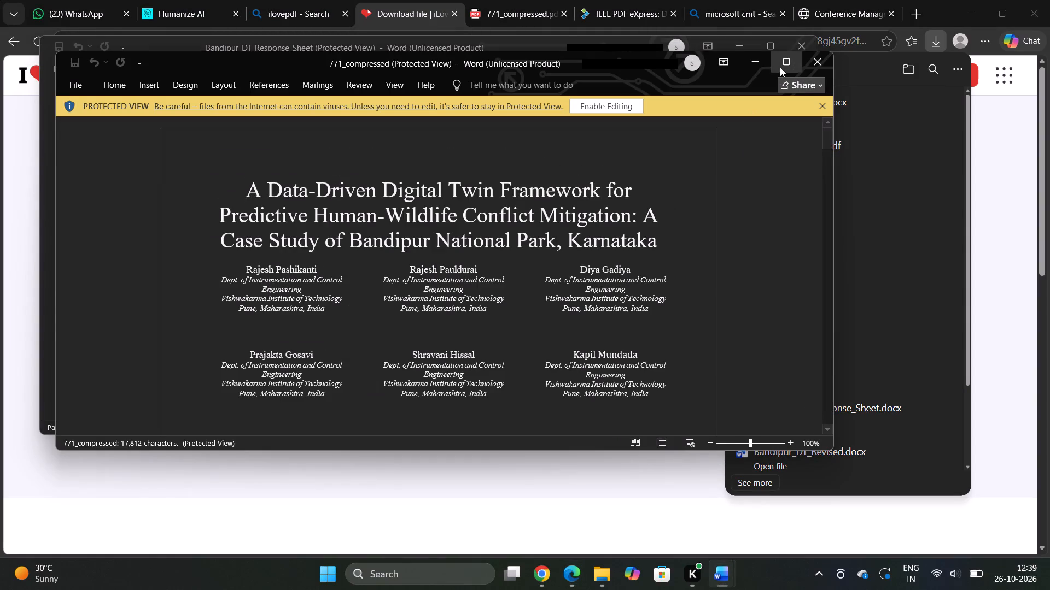
{"action": "left_click", "coordinate": [783, 67]}
{"action": "scroll", "coordinate": [600, 282], "scroll_direction": "down", "scroll_amount": 3}
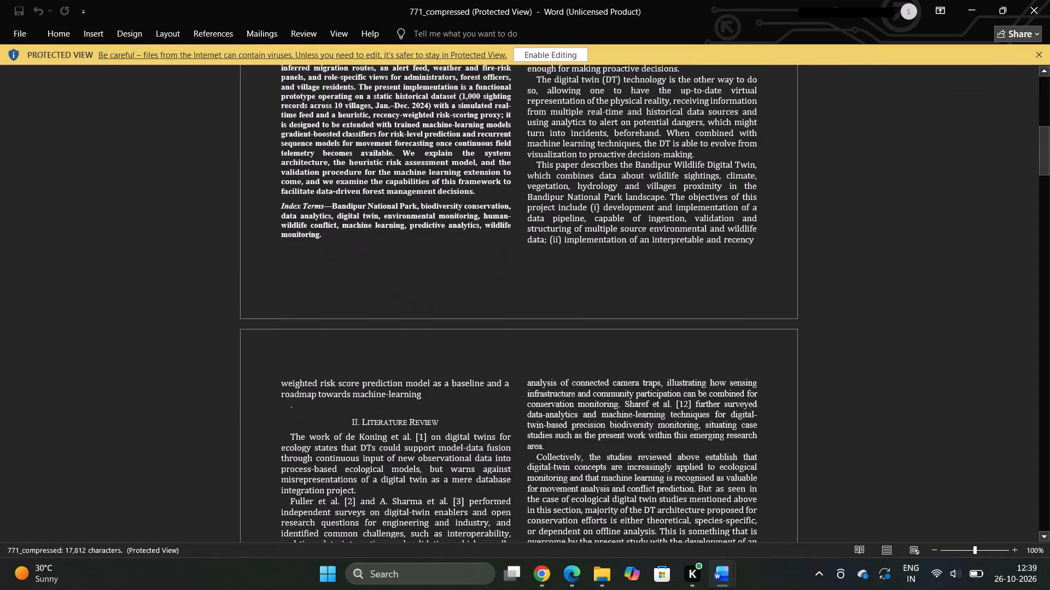
{"action": "scroll", "coordinate": [600, 282], "scroll_direction": "up", "scroll_amount": 2}
{"action": "scroll", "coordinate": [600, 282], "scroll_direction": "down", "scroll_amount": 1}
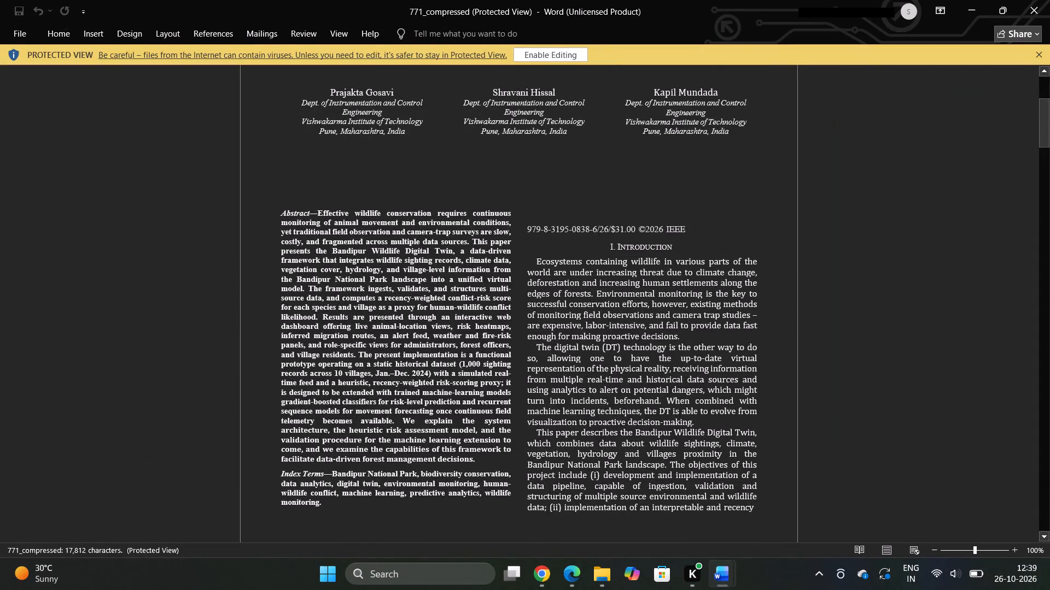
{"action": "scroll", "coordinate": [512, 233], "scroll_direction": "up", "scroll_amount": 3}
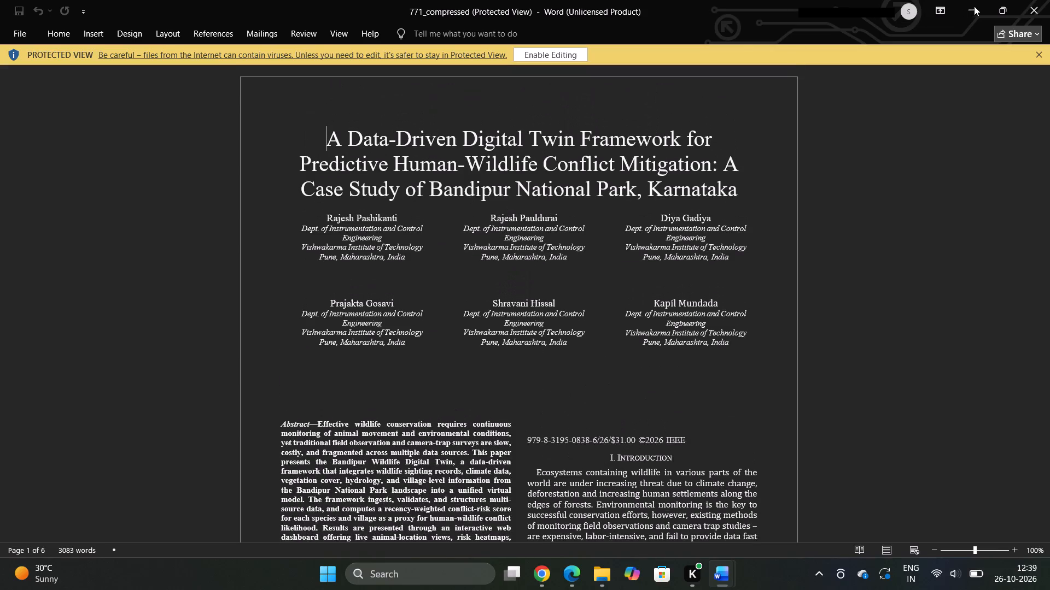
{"action": "left_click", "coordinate": [981, 6]}
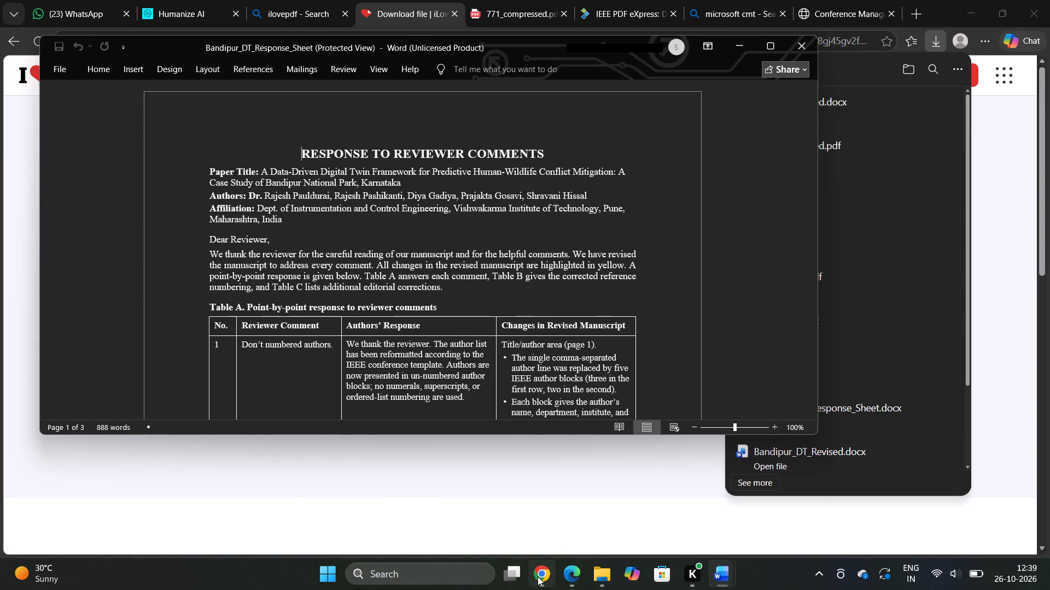
Switch to Chrome to bring up the 771 paper in Google Docs.
{"action": "left_click", "coordinate": [538, 576]}
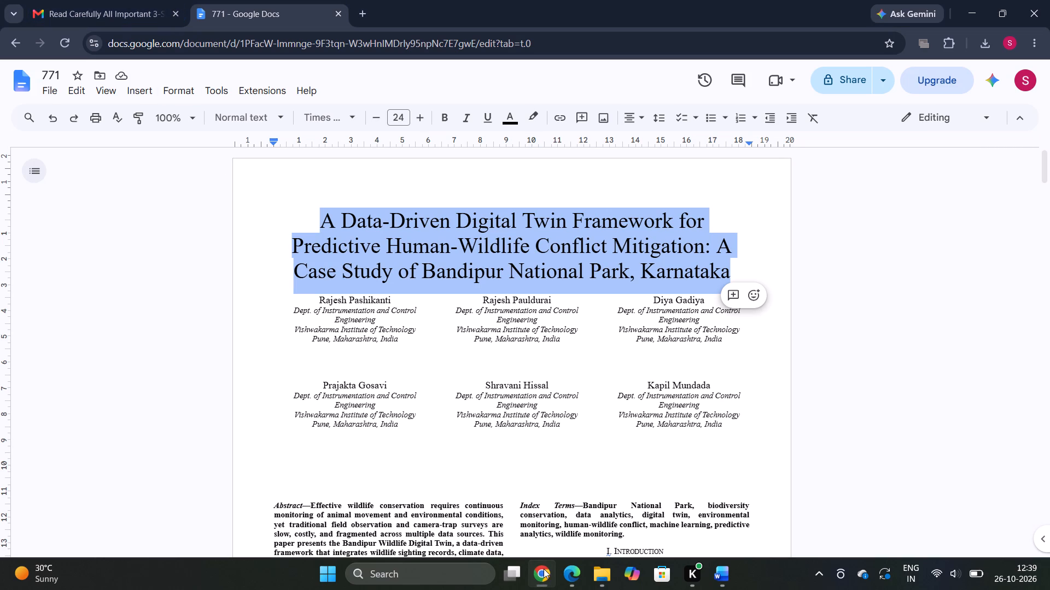